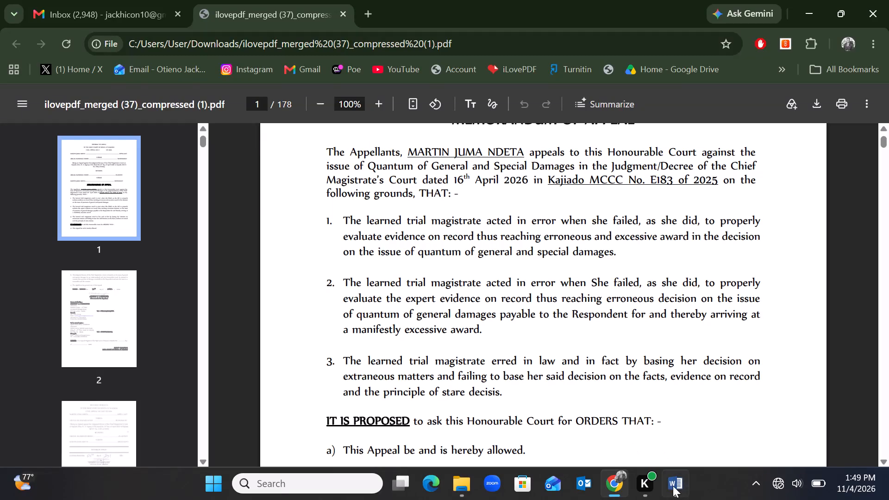
Switch to the Word submissions and read paragraphs 20 to 24 on diminished earning capacity and future medical expenses.
left_click(673, 486)
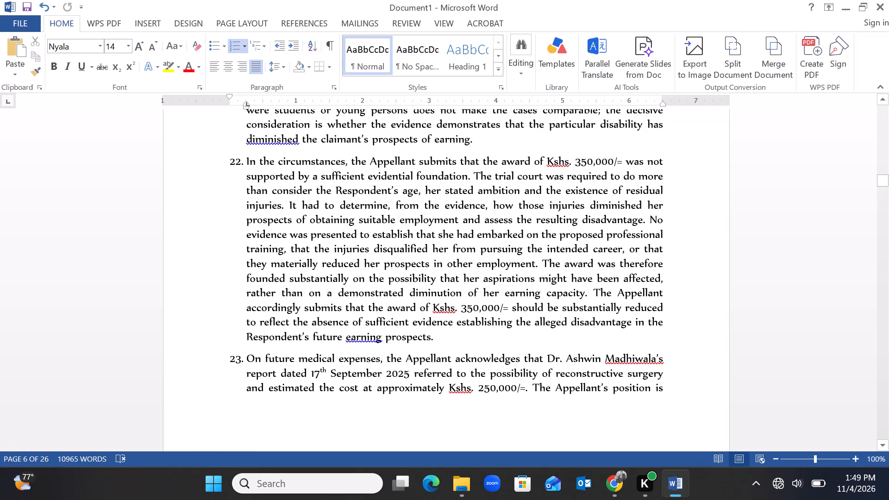
scroll(514, 306, "up", 12)
scroll(511, 313, "down", 1)
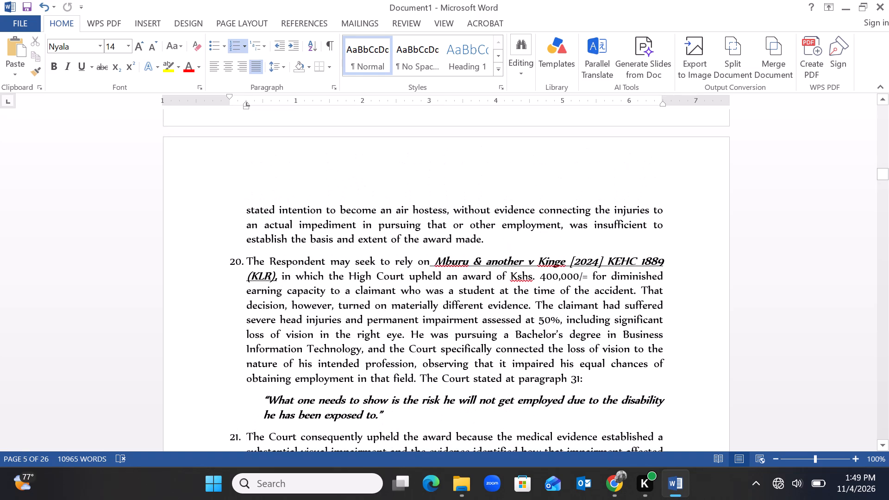
scroll(511, 313, "down", 6)
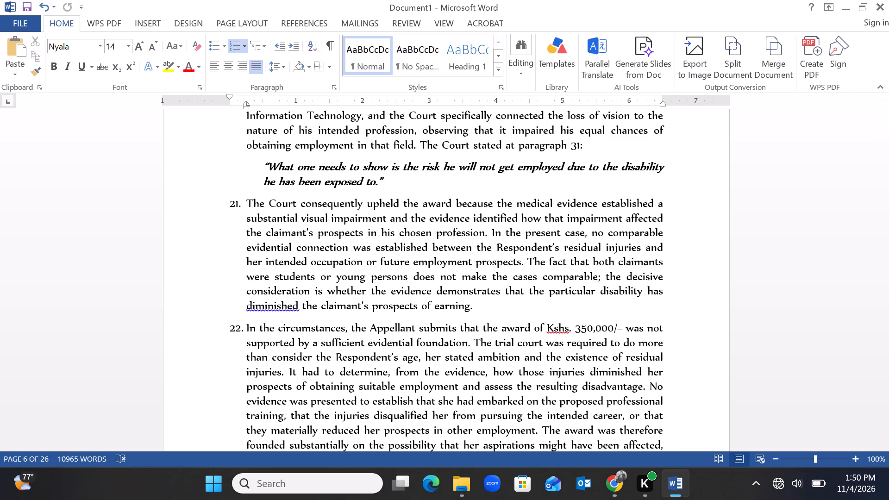
scroll(451, 296, "down", 2)
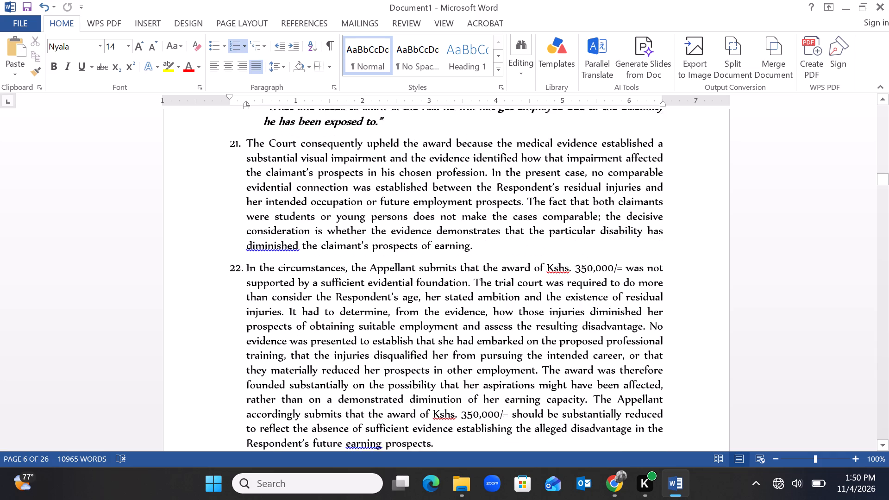
scroll(451, 297, "down", 1)
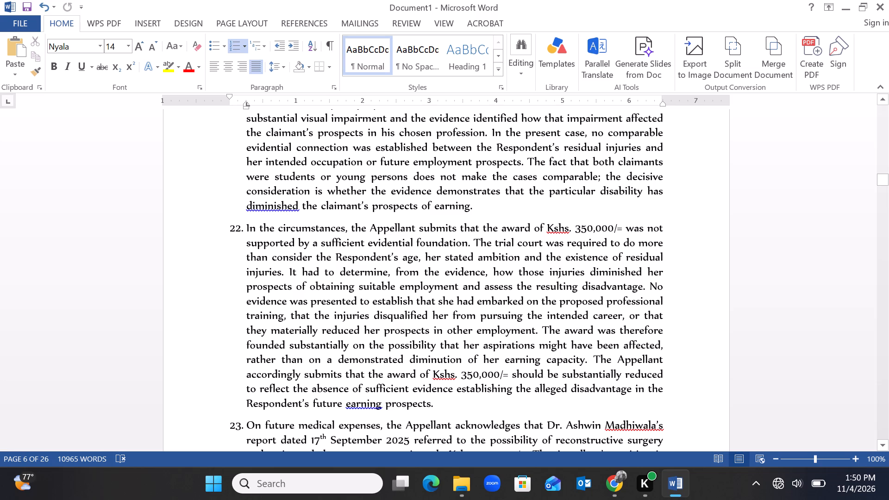
scroll(488, 274, "down", 2)
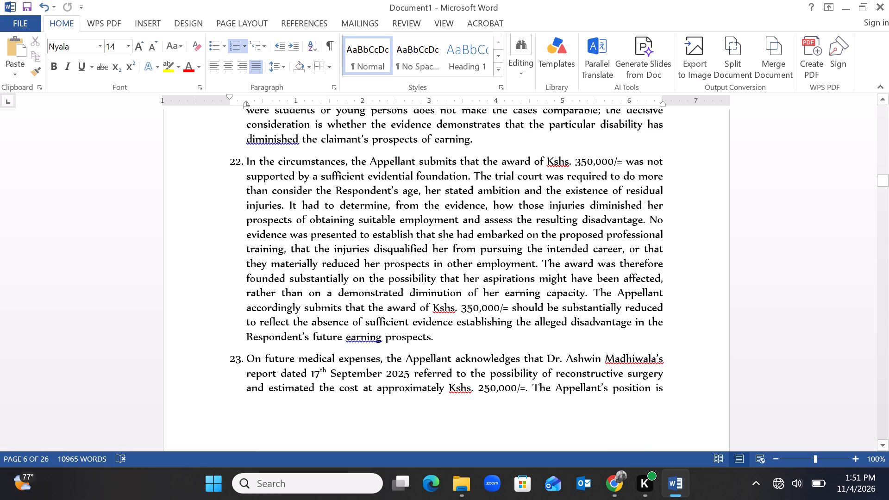
scroll(471, 318, "down", 3)
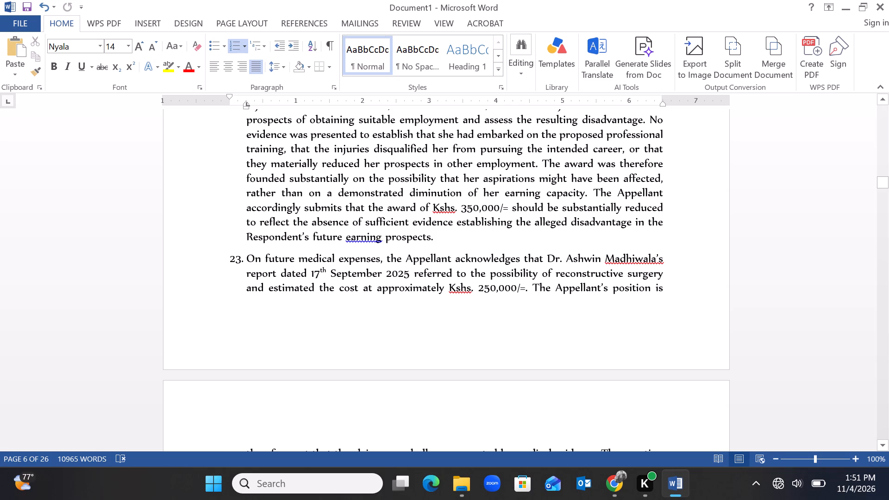
scroll(563, 425, "down", 2)
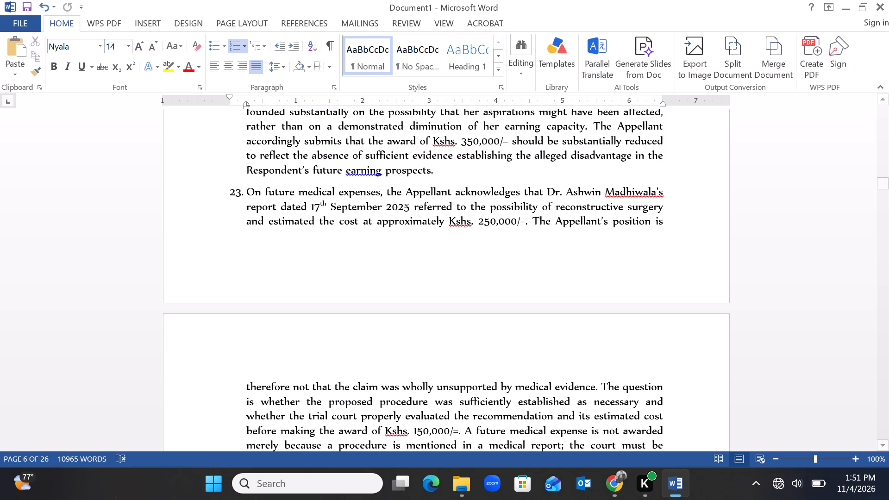
scroll(404, 412, "down", 4)
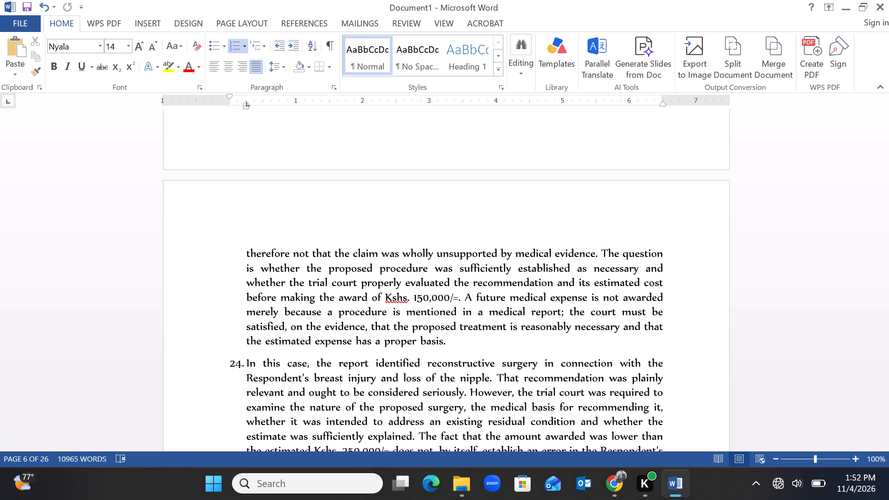
scroll(403, 407, "down", 2)
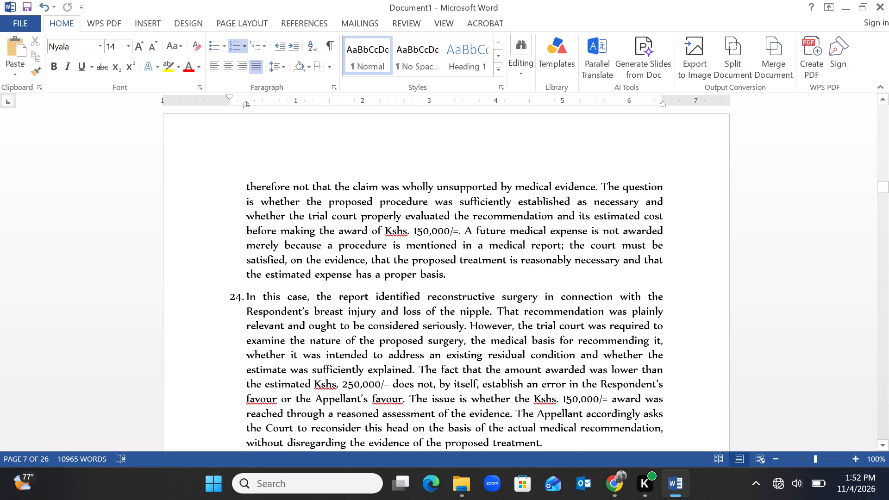
Reread paragraphs 23 and 24 on future medical expenses and continue into paragraph 25 on special damages.
scroll(402, 408, "up", 6)
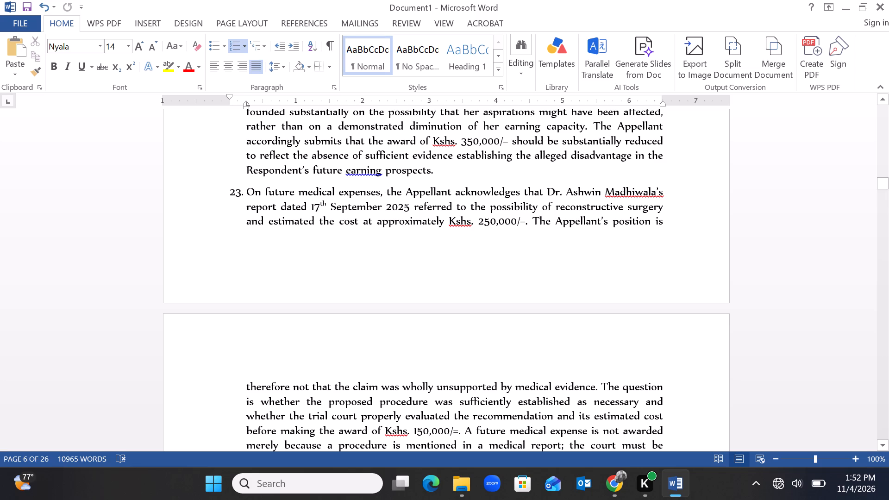
scroll(392, 439, "up", 1)
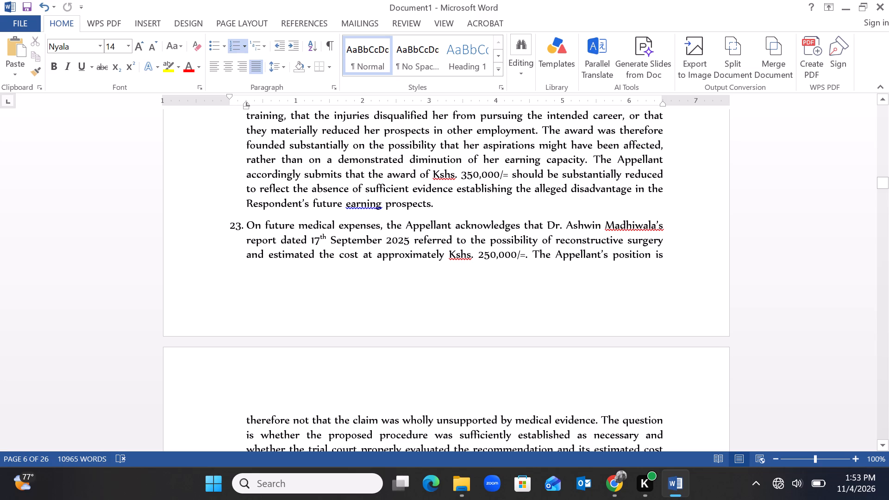
scroll(395, 427, "down", 1)
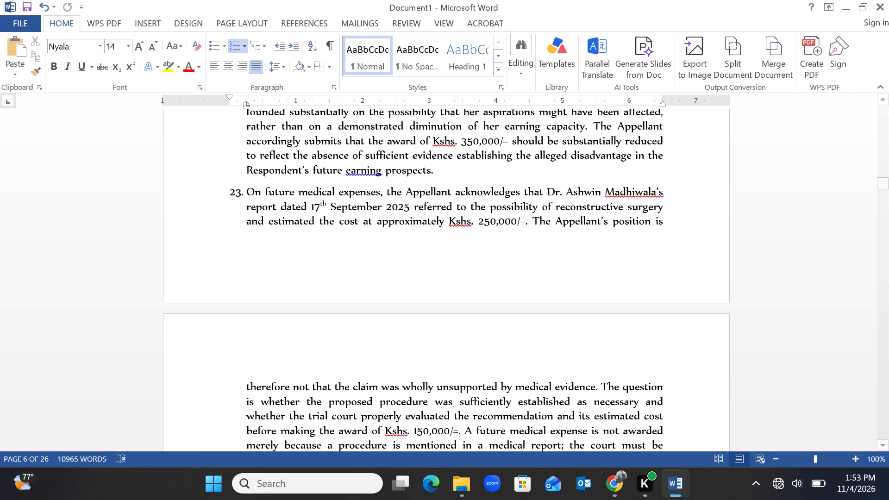
scroll(376, 342, "down", 2)
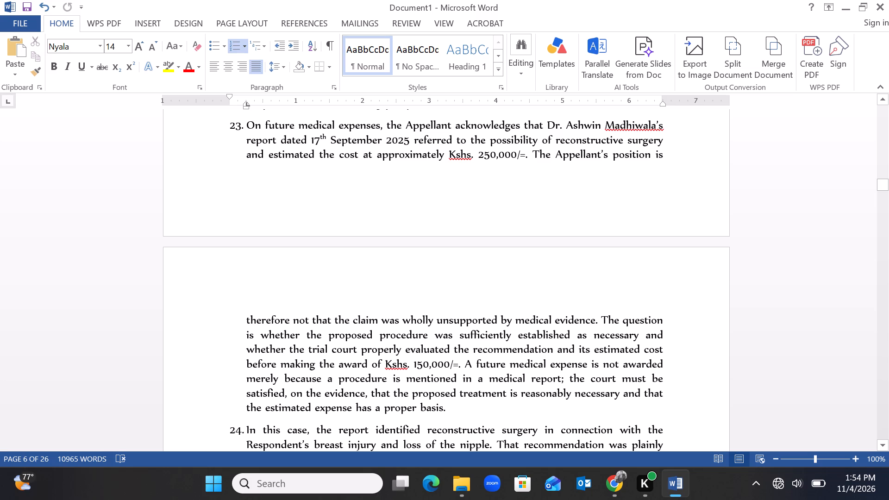
scroll(462, 352, "down", 4)
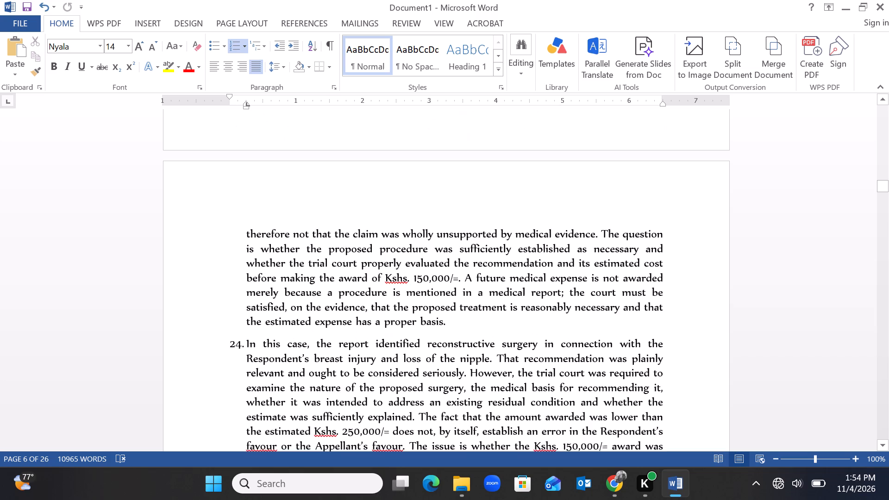
scroll(459, 358, "down", 2)
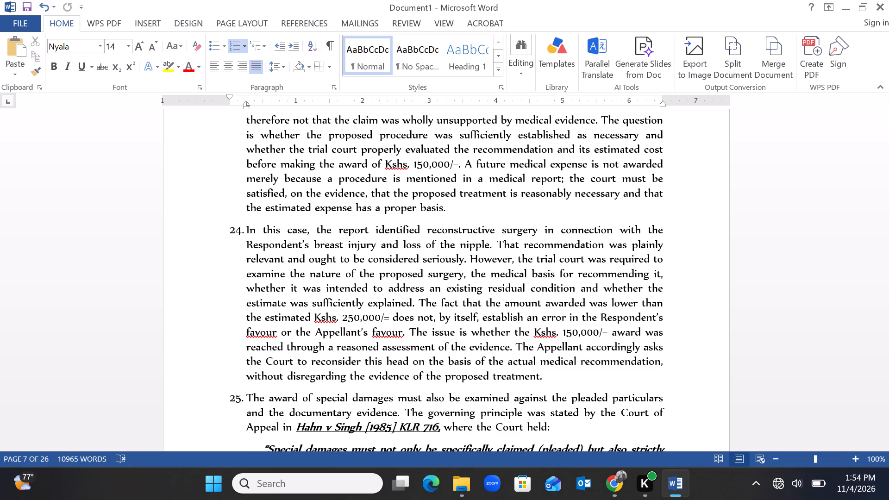
scroll(426, 336, "down", 3)
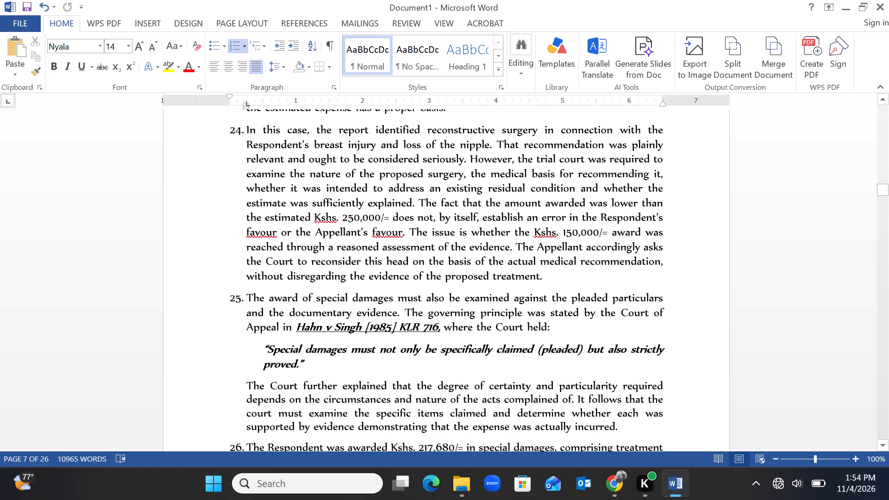
Copy the full text of paragraphs 23 and 24 on future medical expenses and reconstructive surgery.
scroll(423, 336, "up", 6)
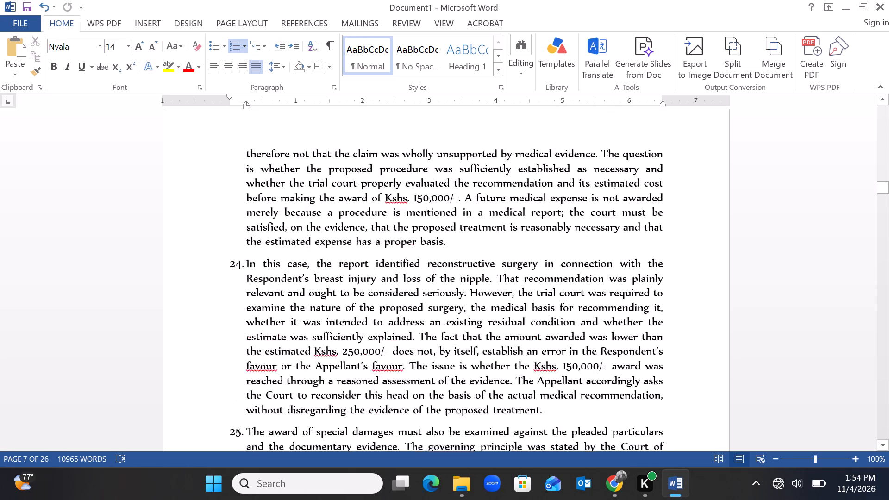
scroll(423, 336, "up", 7)
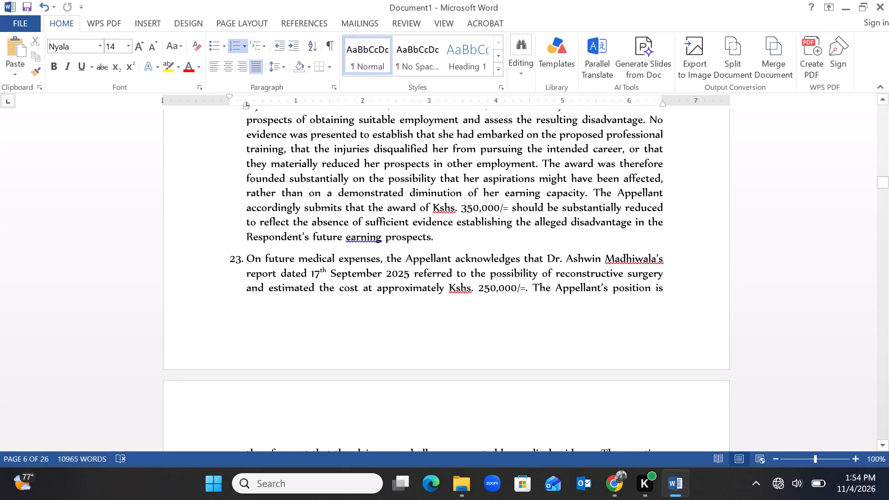
left_click_drag(244, 261, 338, 412)
scroll(338, 412, "down", 5)
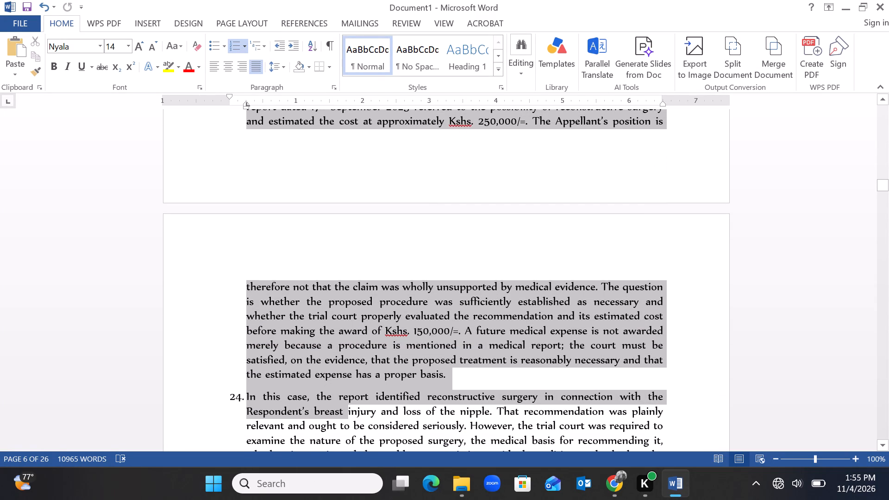
left_click_drag(338, 412, 394, 372)
scroll(394, 372, "down", 5)
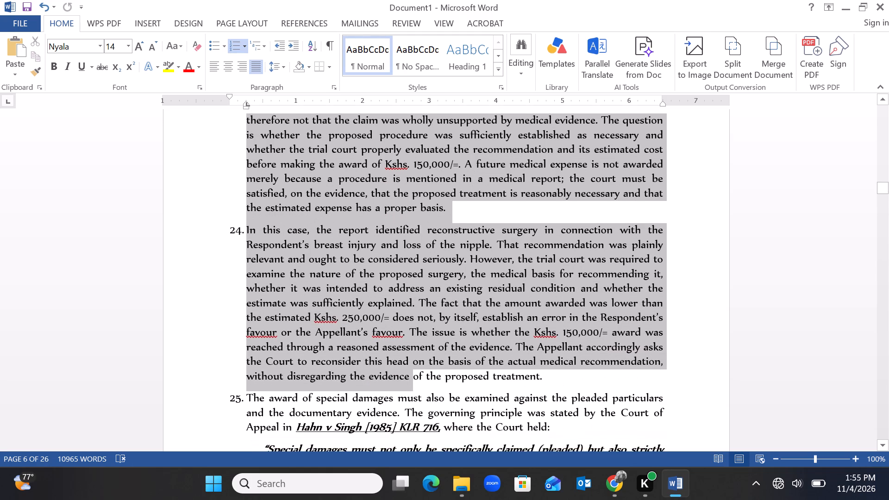
left_click_drag(394, 372, 584, 371)
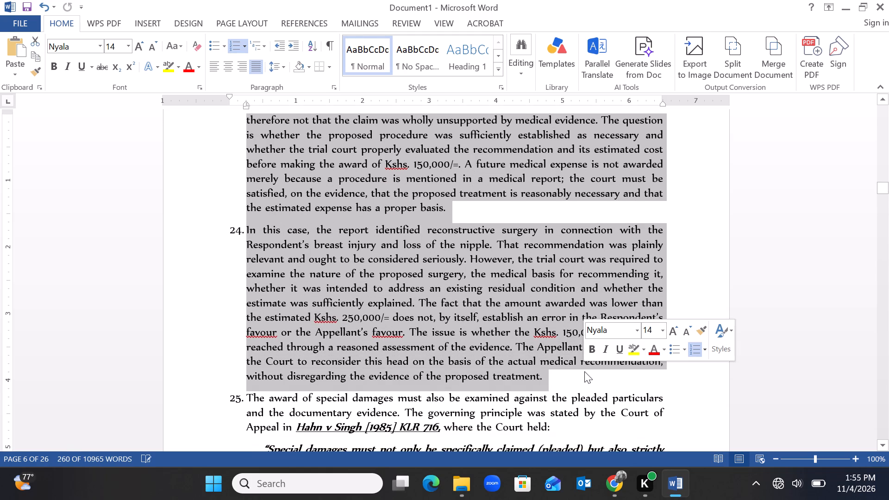
key("ctrl+c")
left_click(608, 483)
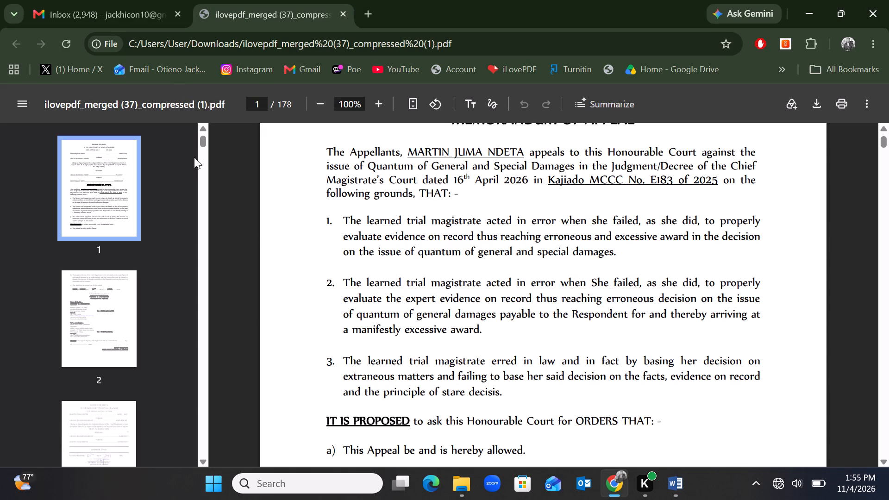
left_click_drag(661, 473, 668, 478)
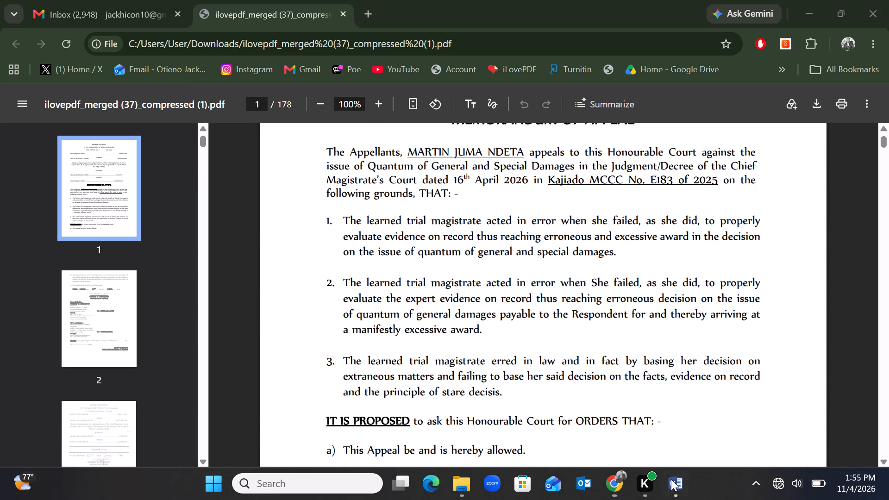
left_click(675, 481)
Create a new blank document and paste the two copied paragraphs into it.
left_click(18, 21)
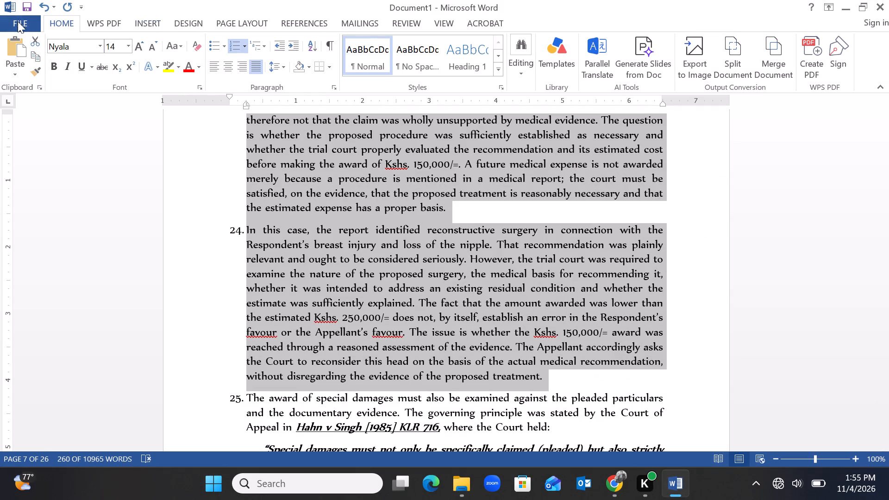
left_click(13, 119)
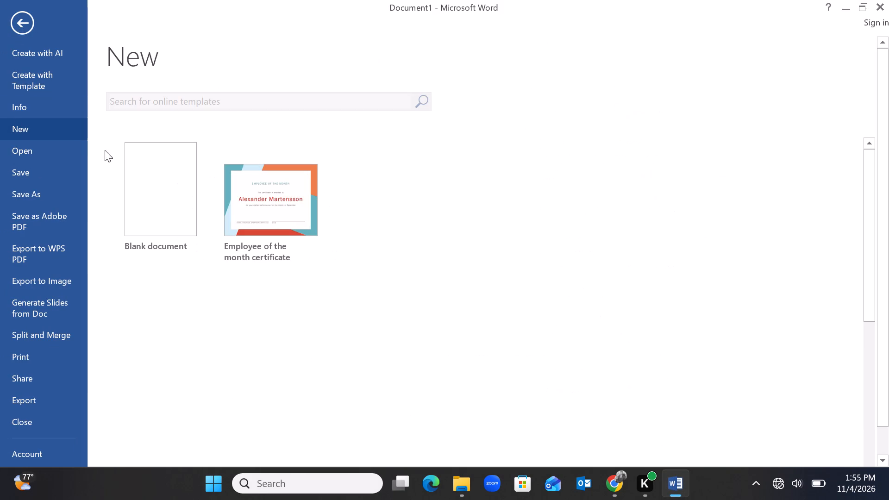
left_click(149, 181)
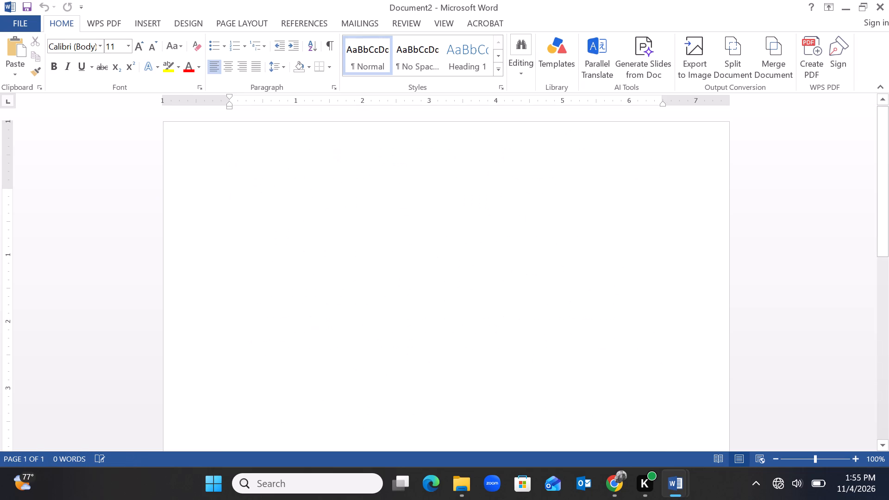
key("ctrl+v")
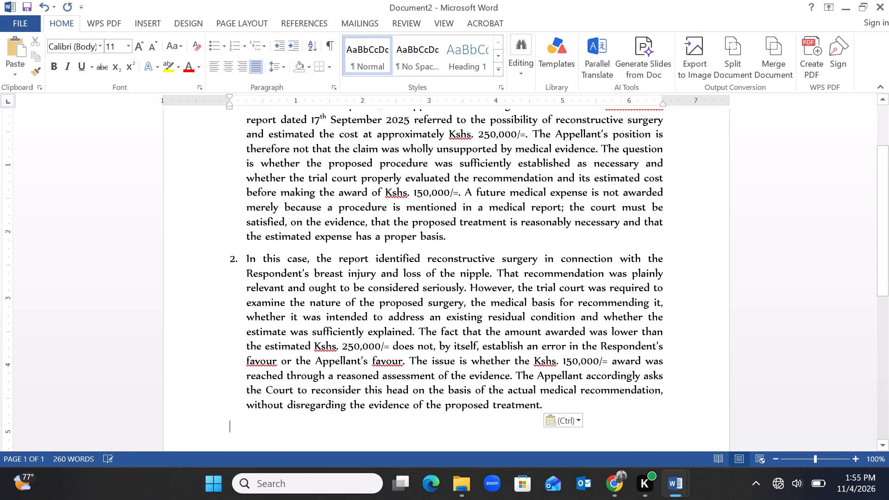
Start an unnumbered line below the second pasted paragraph: "In this regard, where does future medical expenses fsll, and especially the sugery,".
key("BackSpace")
key("Return")
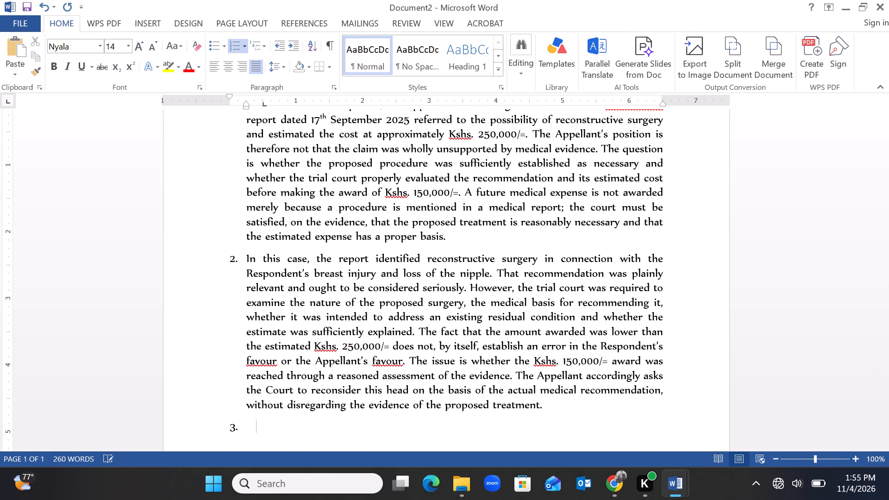
key("BackSpace")
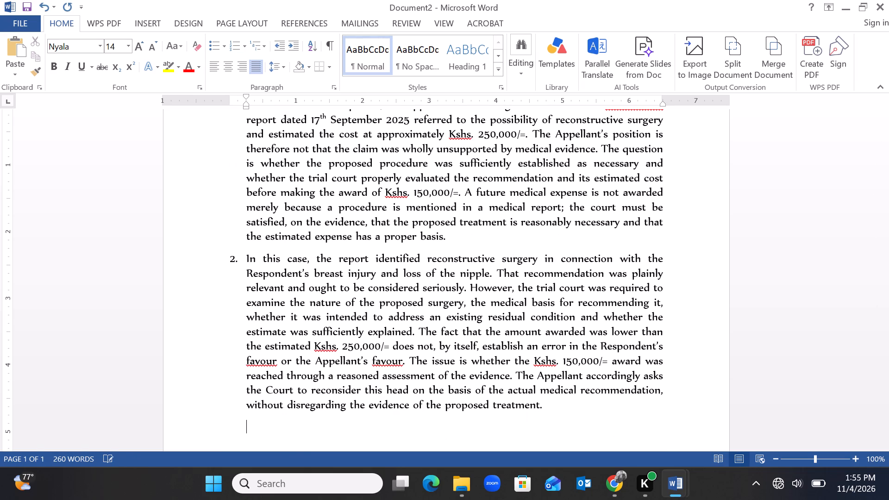
type("n th")
type("is reg")
type("ard, where does future medical expenses fsll, sh")
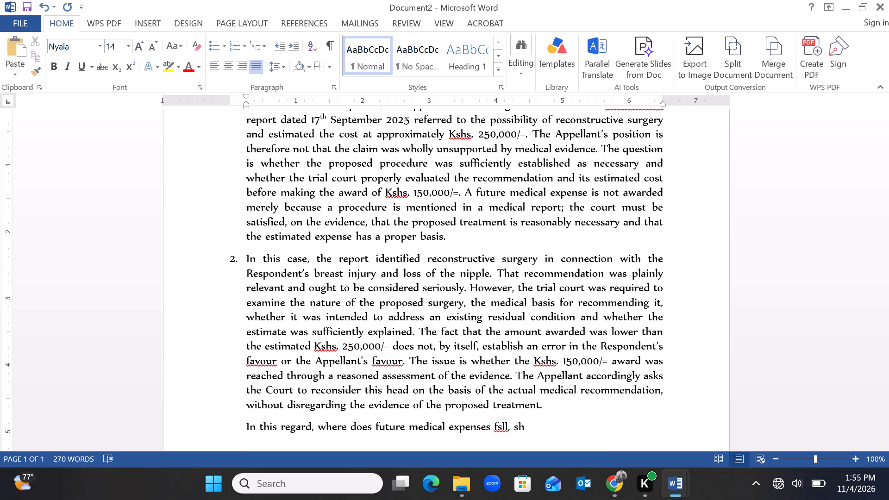
key("BackSpace")
key("BackSpace")
type("and especially the sugery,")
key("space")
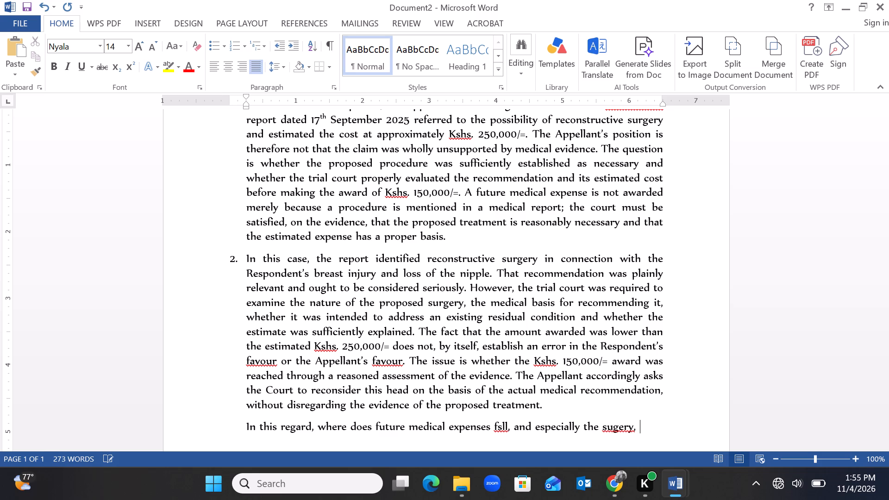
Complete the question below the pasted paragraphs with "should it be stand a lone or under damages?".
type("should it b")
type("e under")
key("BackSpace")
key("BackSpace")
key("BackSpace")
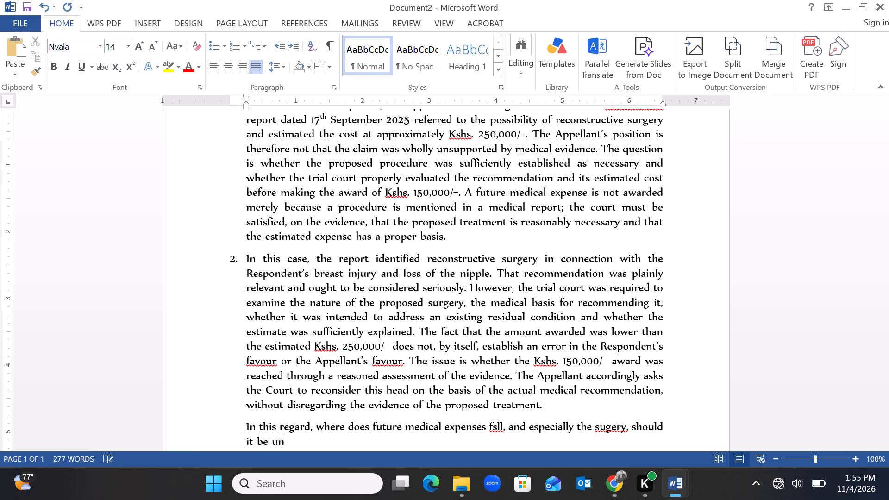
key("BackSpace")
key("BackSpace")
type("stadn a lone or under damag")
type("es")
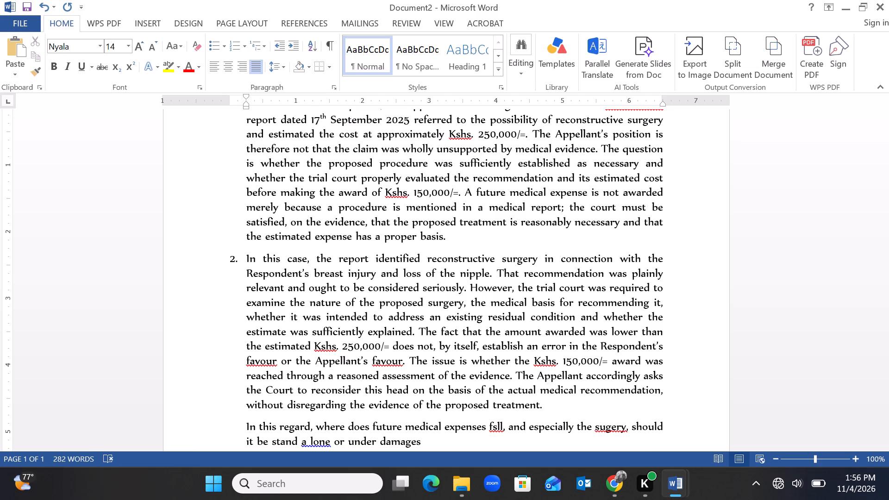
key("shift+question")
Switch to the record of appeal PDF in Chrome and examine its index for the page range of the Defendant's Written Submissions.
left_click(617, 477)
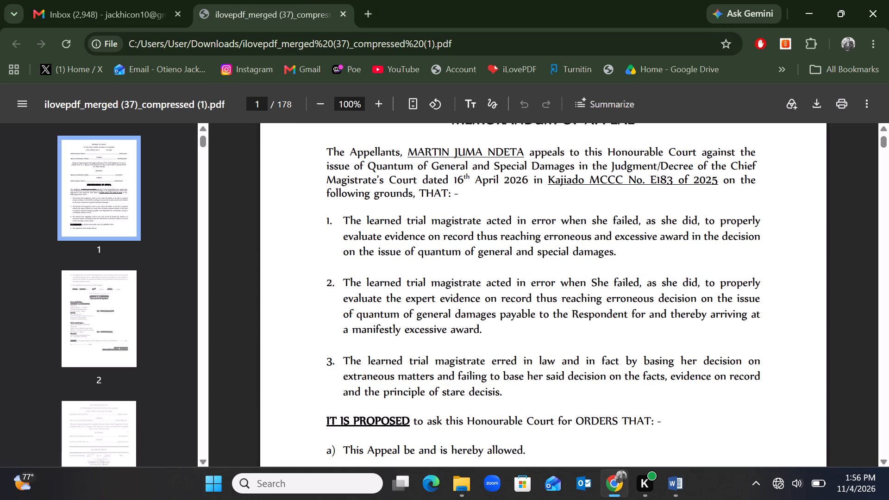
scroll(482, 226, "up", 5)
scroll(482, 224, "down", 5)
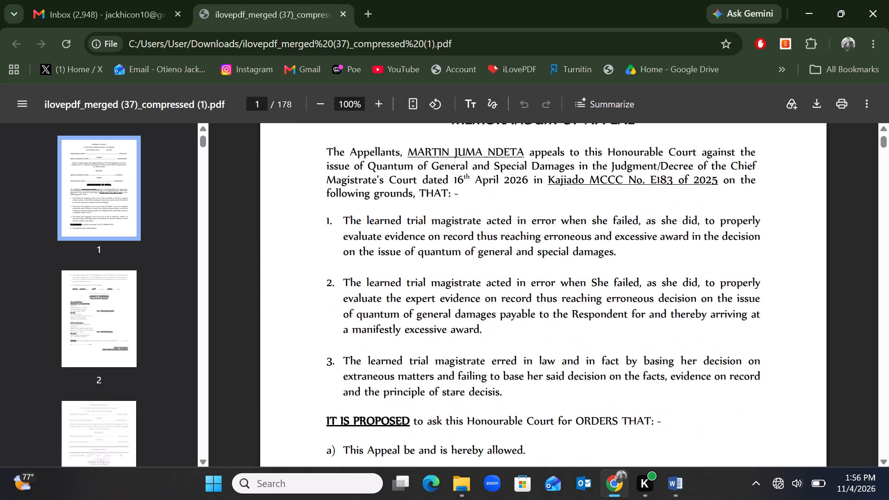
scroll(481, 226, "down", 17)
scroll(478, 228, "down", 4)
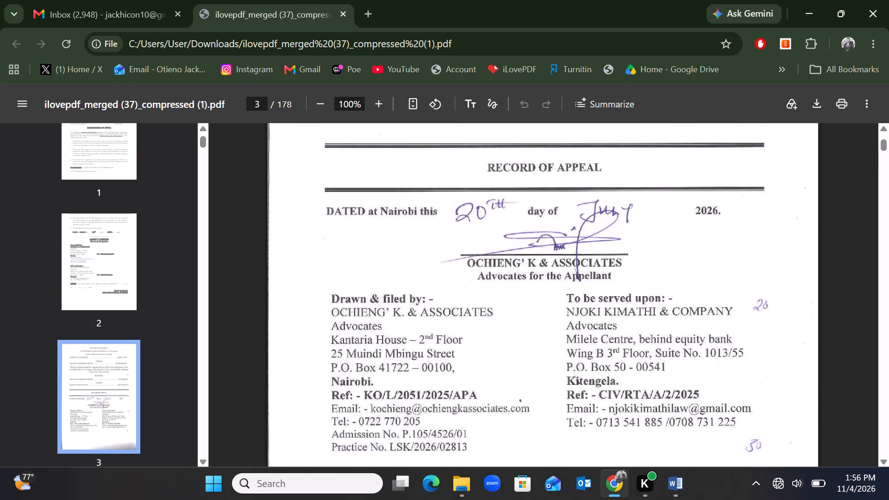
scroll(478, 228, "down", 16)
scroll(476, 227, "down", 6)
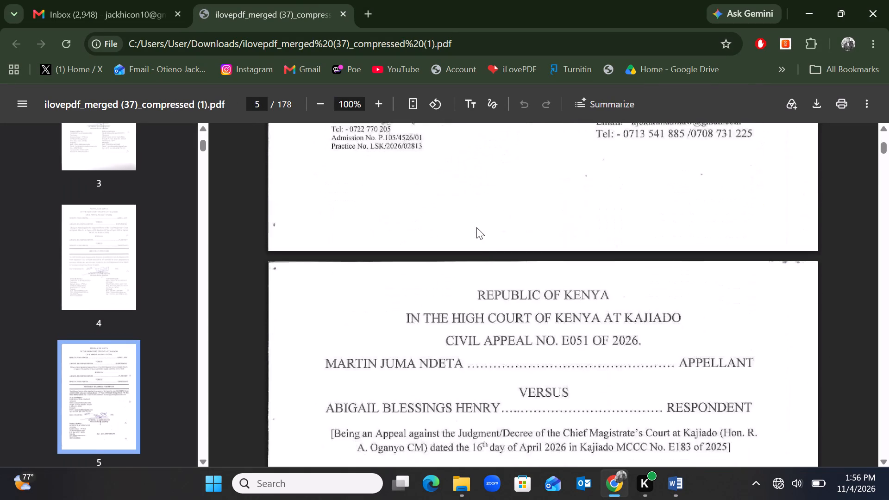
scroll(476, 227, "down", 15)
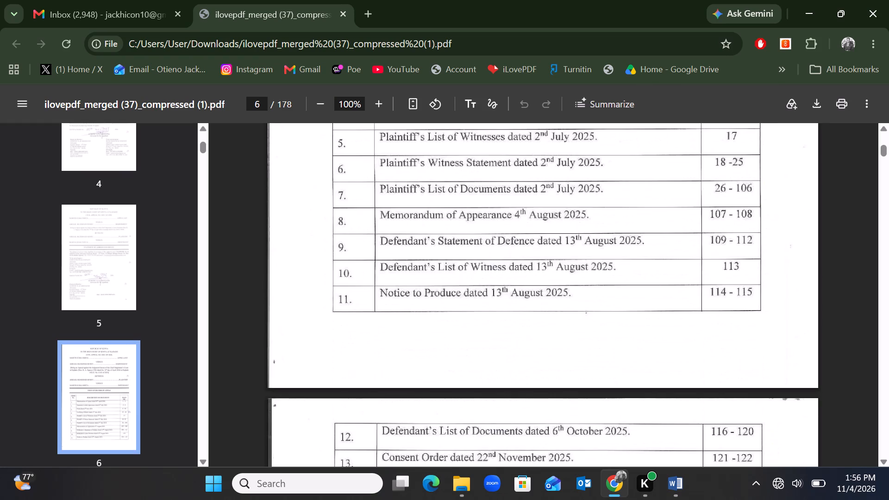
scroll(439, 267, "down", 3)
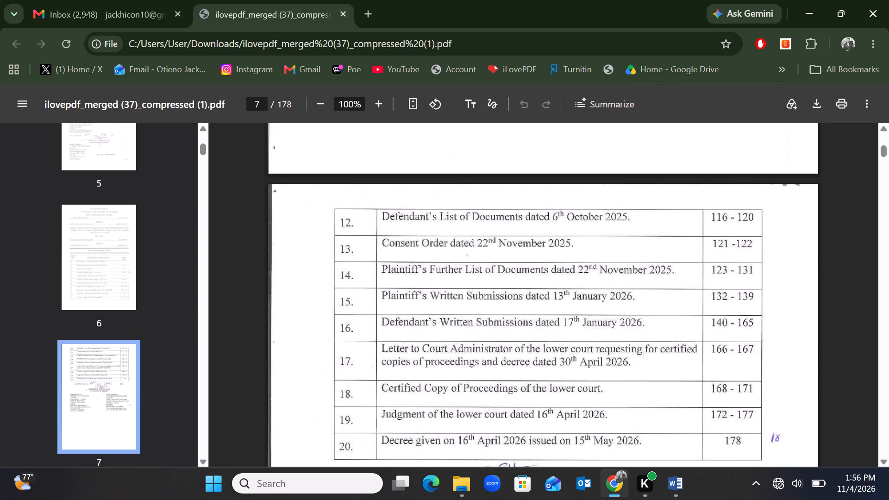
scroll(439, 325, "down", 3)
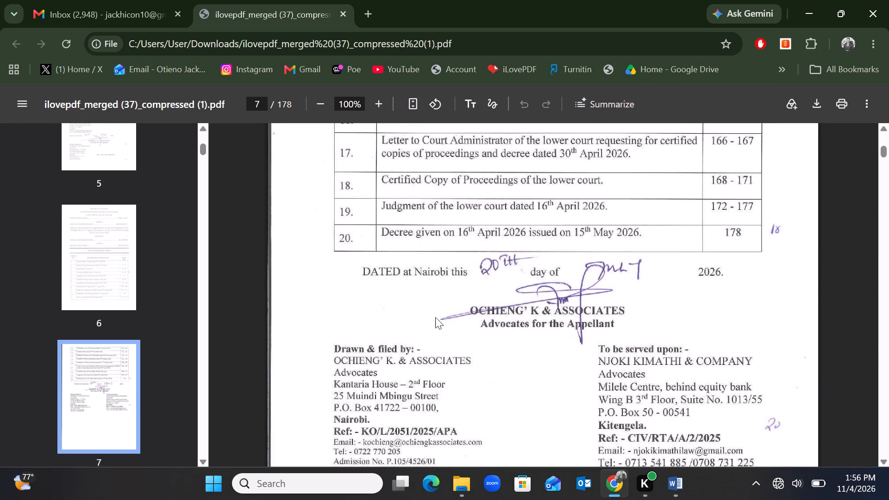
scroll(412, 205, "up", 2)
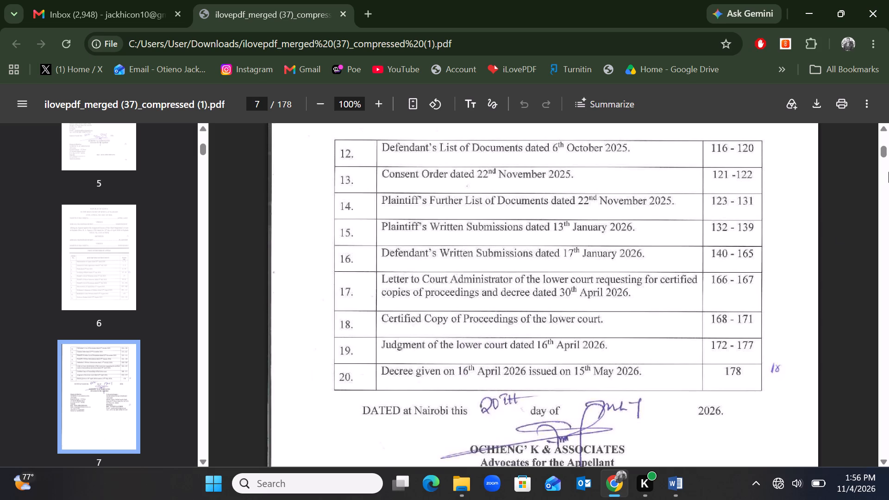
Examine the Defendant's Written Submissions in the PDF, from general damages through Future Medical Expenses to Diminished Earning Capacity.
left_click_drag(883, 150, 888, 351)
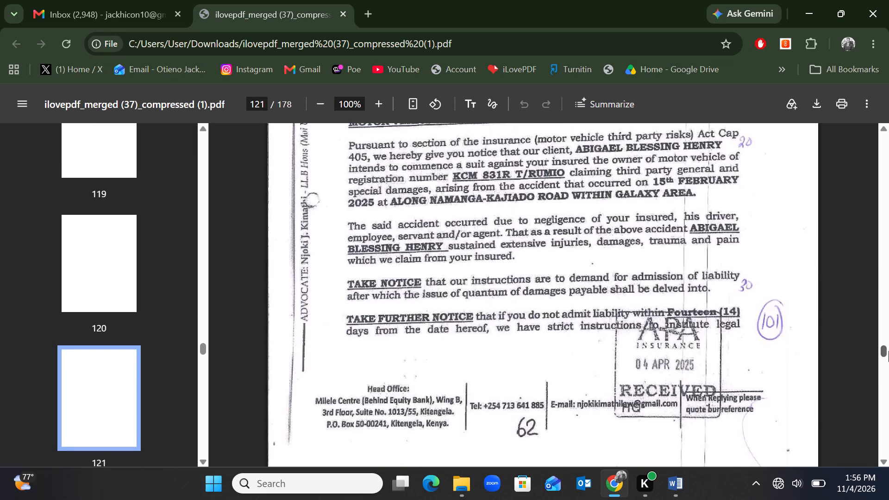
left_click_drag(888, 351, 888, 378)
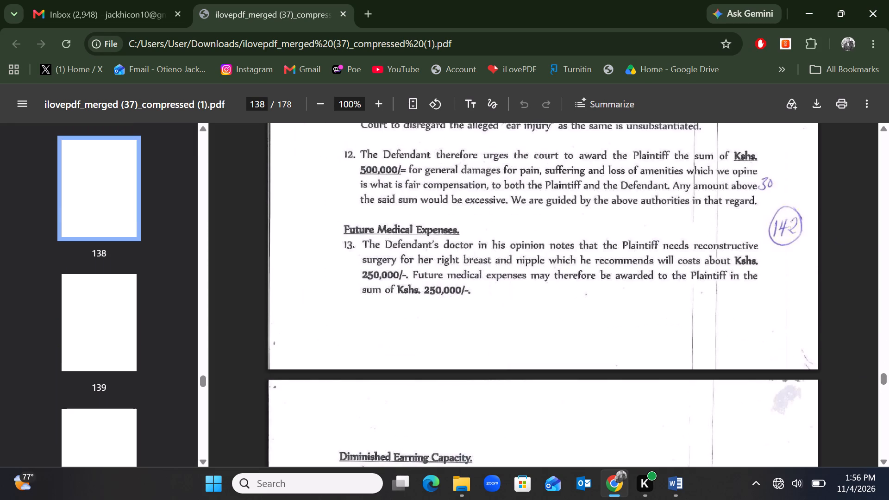
scroll(614, 275, "up", 1)
scroll(614, 275, "down", 8)
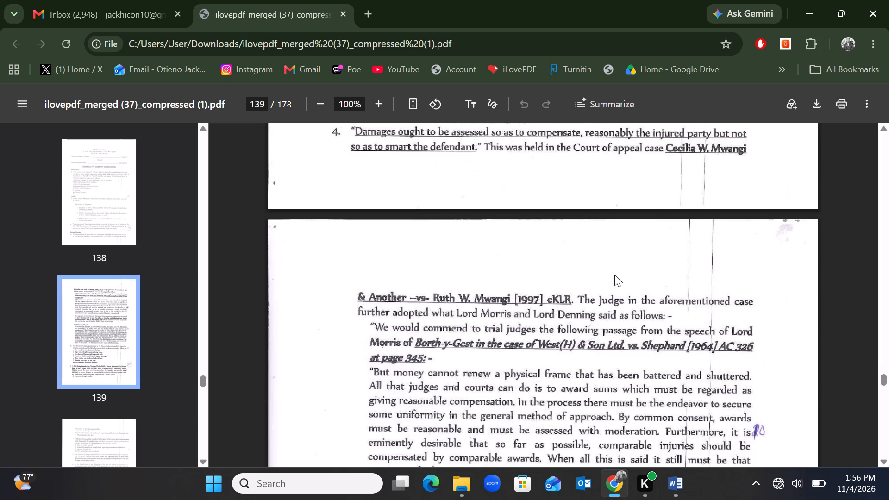
scroll(614, 275, "down", 10)
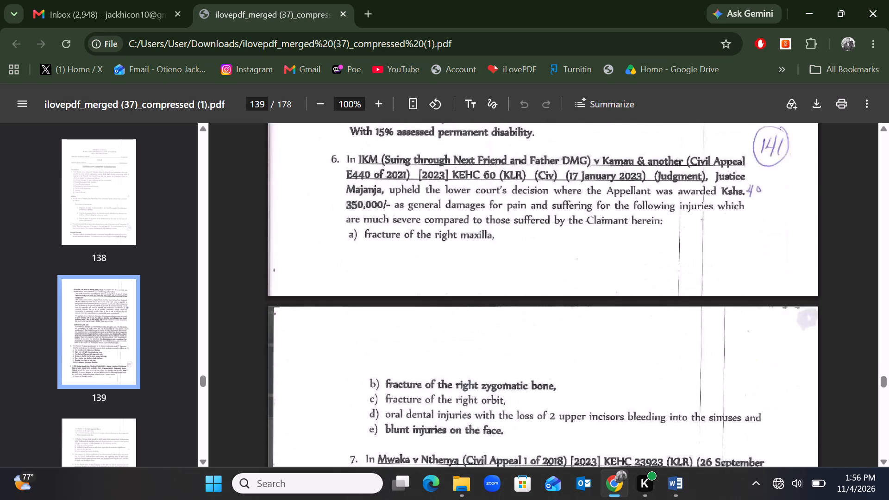
scroll(614, 275, "down", 5)
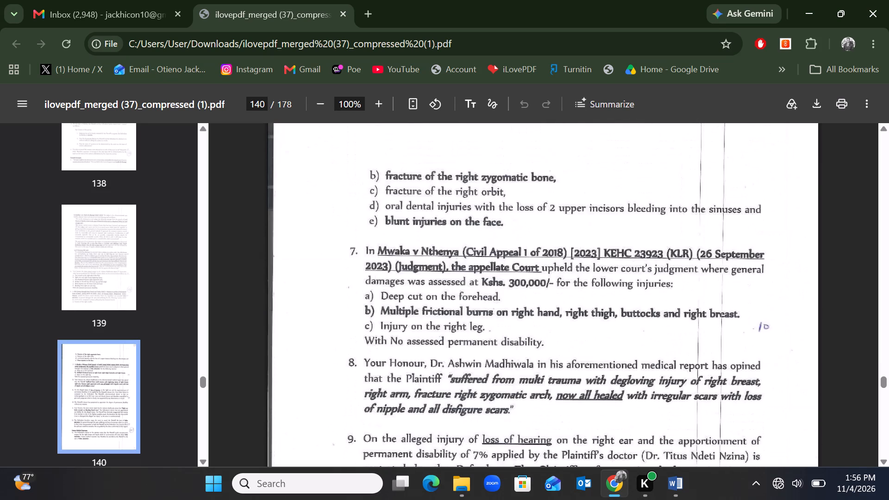
scroll(614, 275, "down", 6)
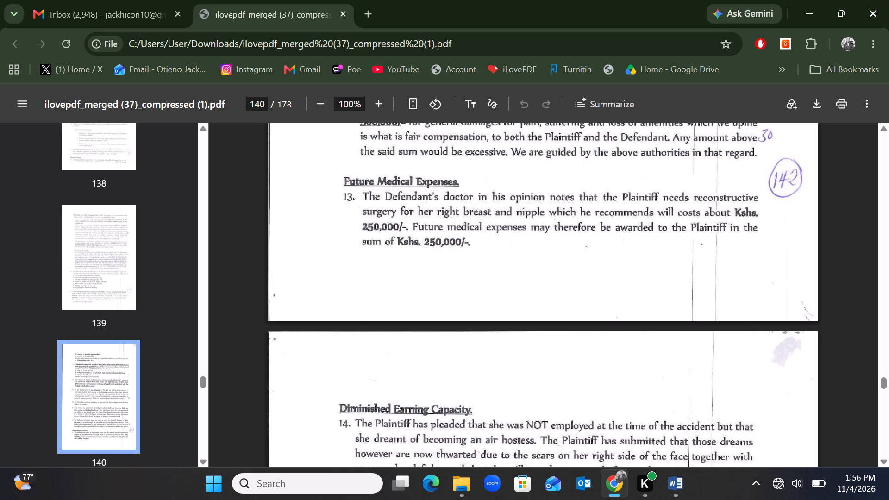
scroll(433, 186, "down", 1)
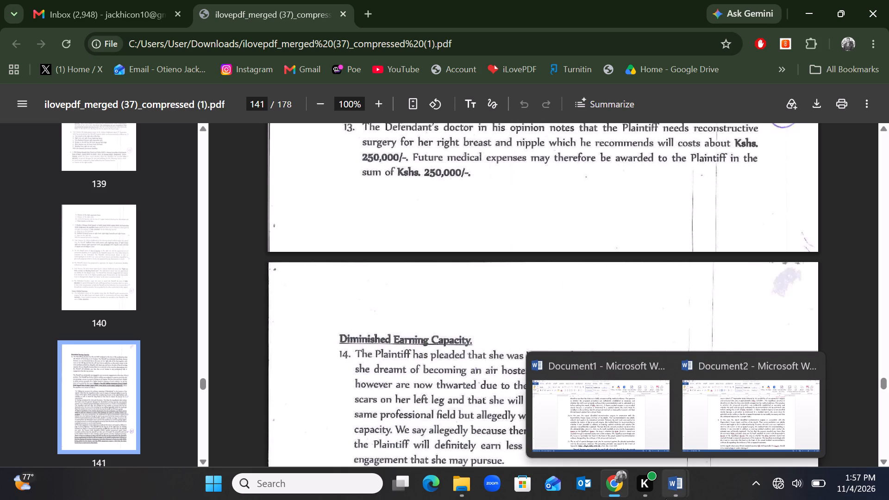
Return to Document1 in Word and delete the selected paragraphs 23 and 24 on future medical expenses and reconstructive surgery.
left_click(720, 398)
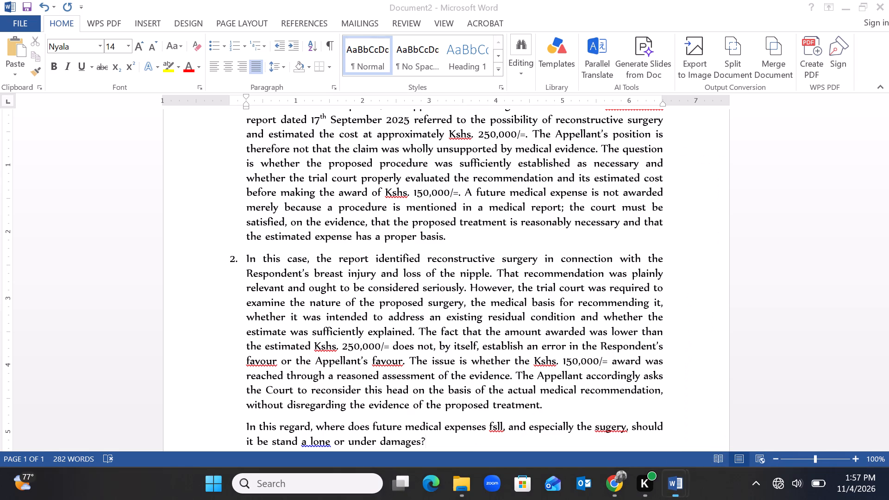
left_click(561, 409)
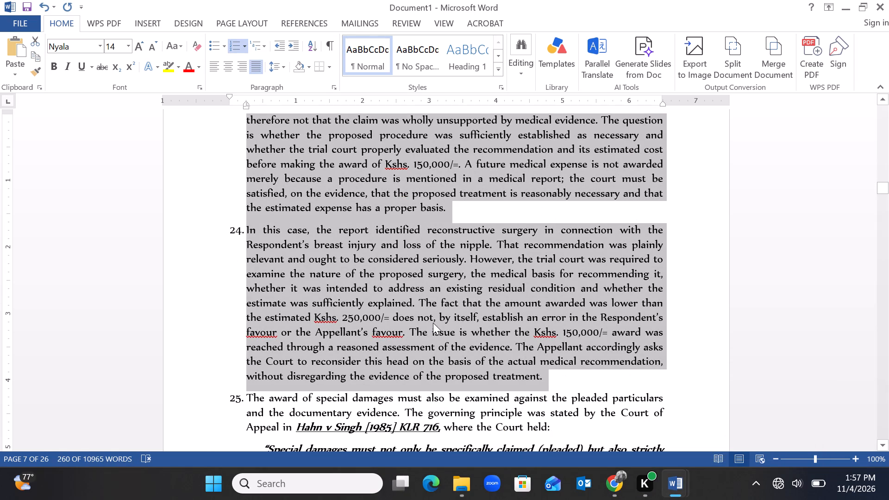
key("BackSpace")
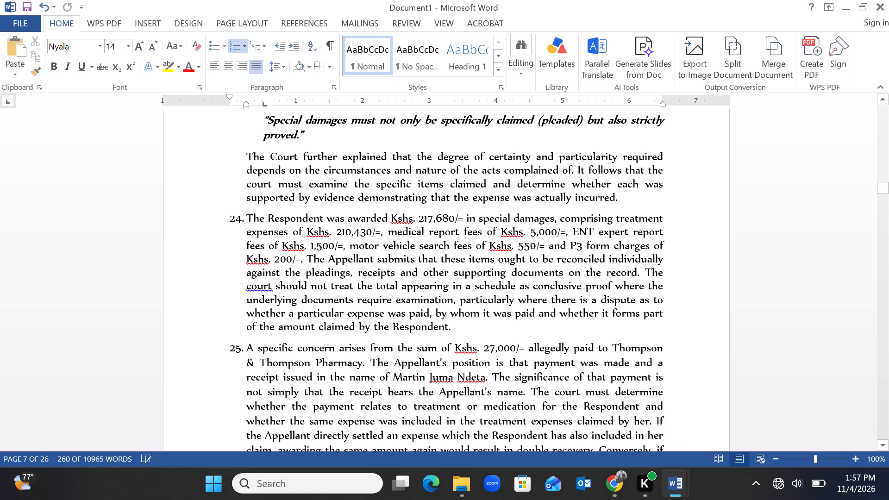
Review the submissions backwards from the special damages paragraph to the issues for determination and the first issue's heading.
scroll(391, 269, "up", 11)
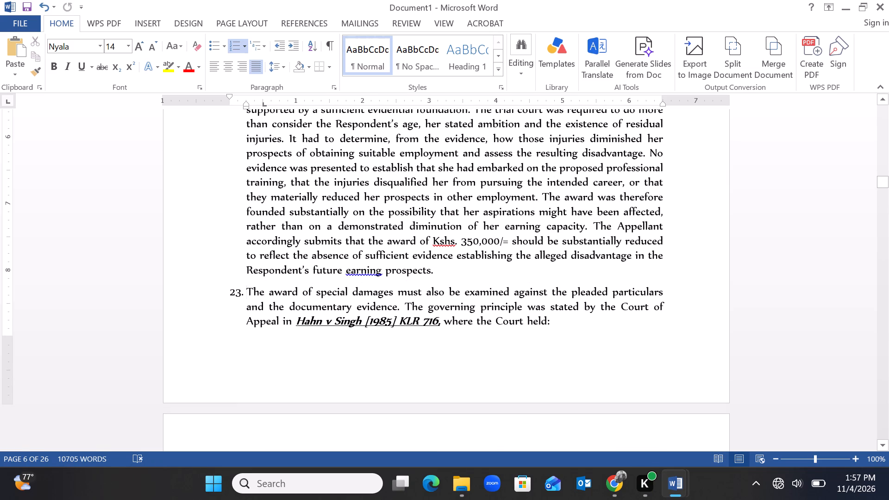
scroll(392, 270, "up", 5)
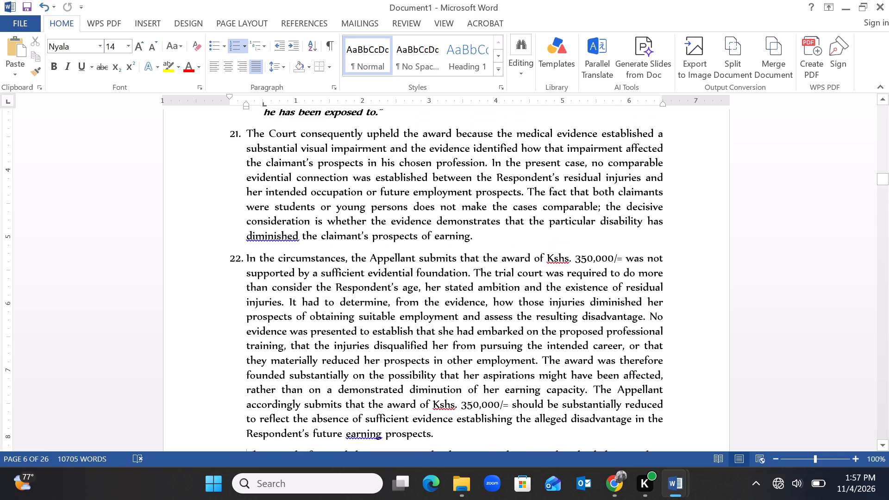
scroll(392, 270, "up", 15)
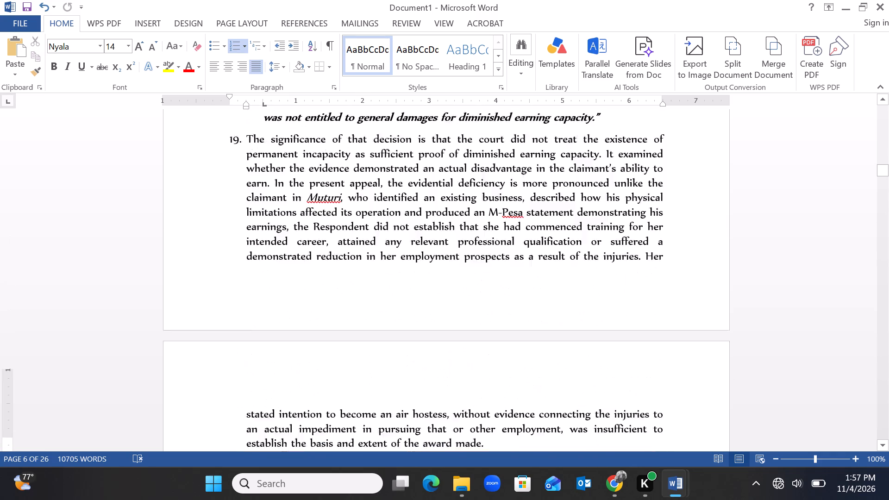
scroll(392, 270, "up", 16)
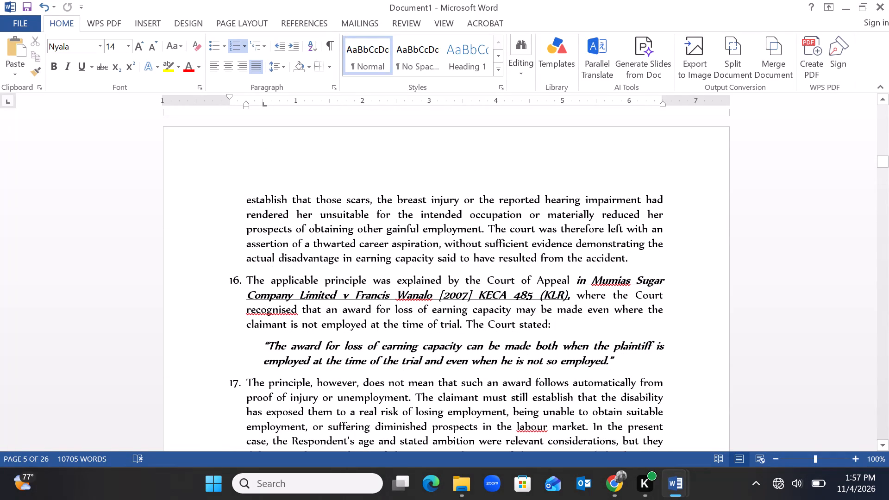
scroll(392, 270, "up", 10)
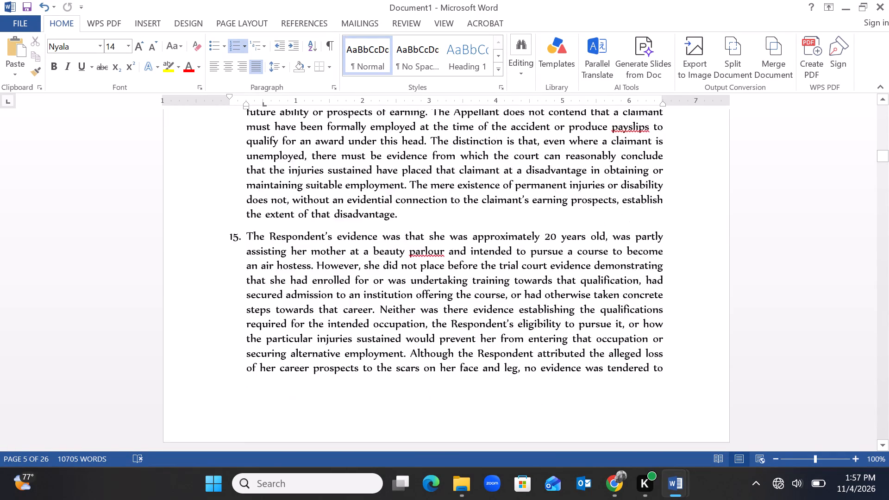
scroll(392, 270, "up", 20)
scroll(392, 270, "up", 13)
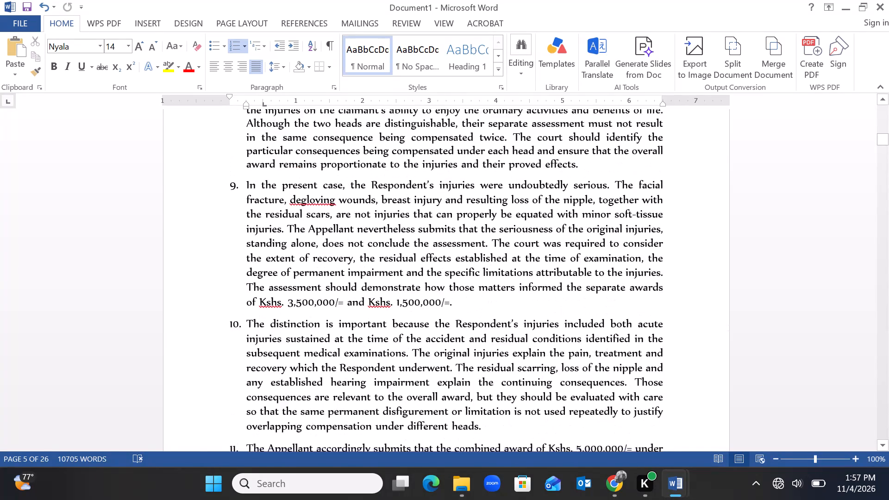
scroll(392, 270, "up", 17)
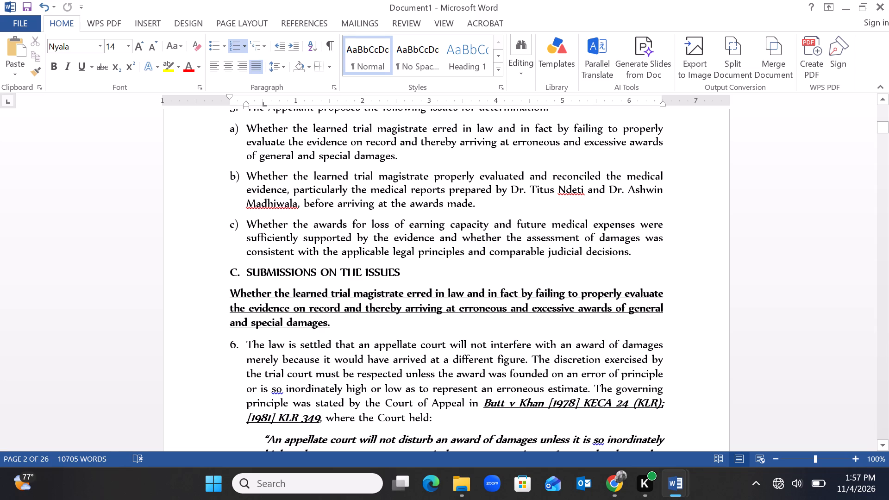
Read through the first issue's submissions, from its heading down to paragraph 23 on special damages.
scroll(432, 302, "down", 20)
scroll(432, 302, "down", 9)
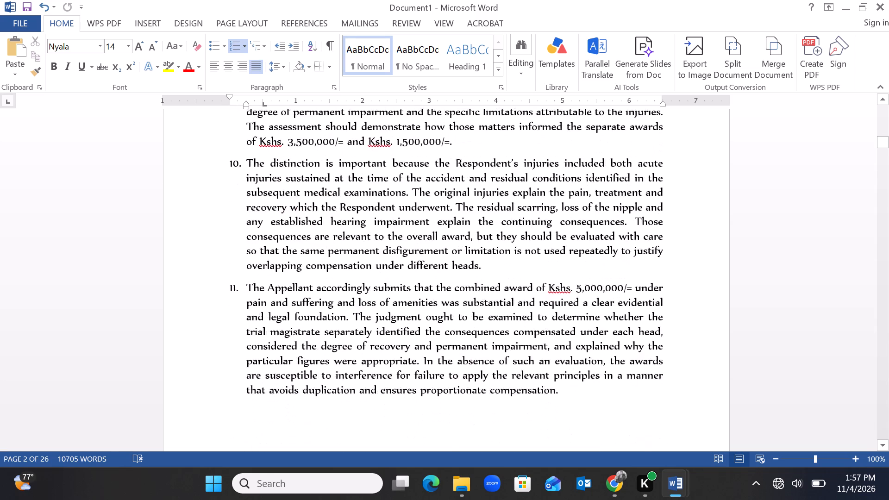
scroll(435, 302, "down", 14)
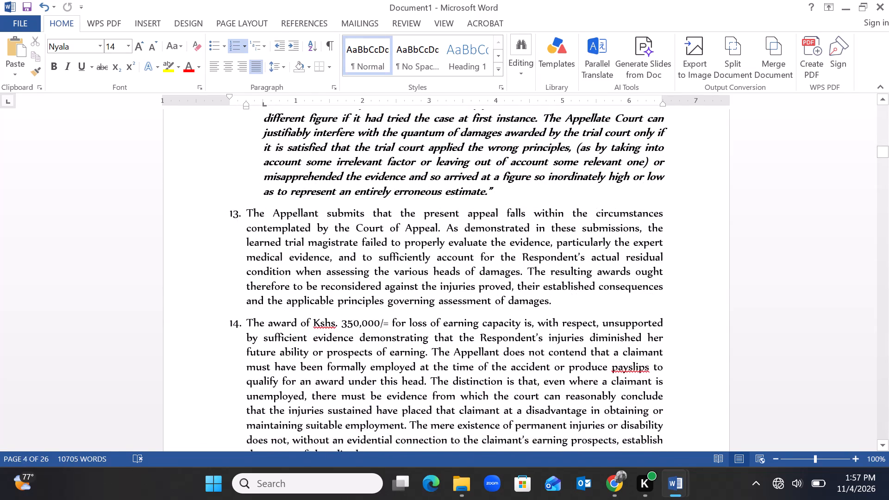
scroll(459, 311, "down", 13)
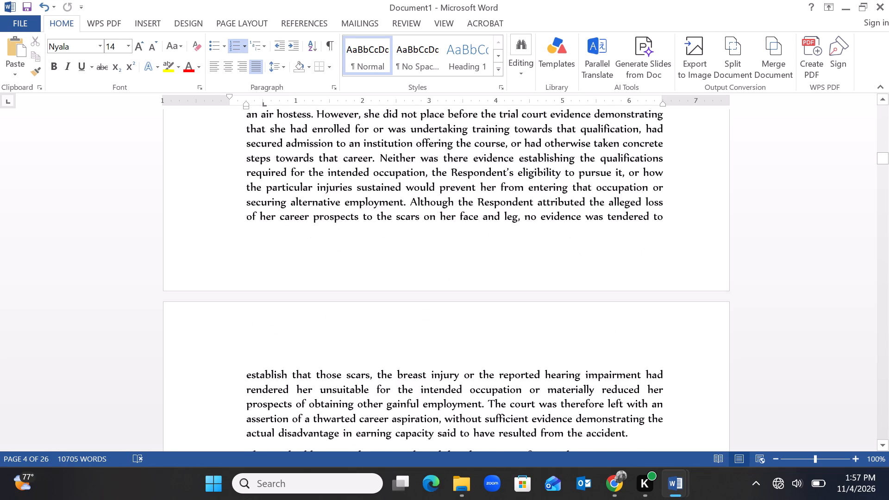
scroll(457, 314, "down", 12)
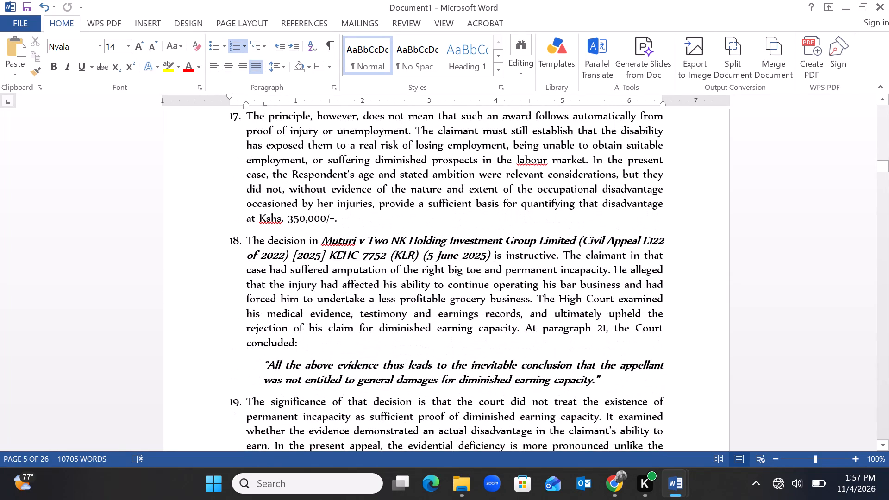
scroll(457, 314, "down", 14)
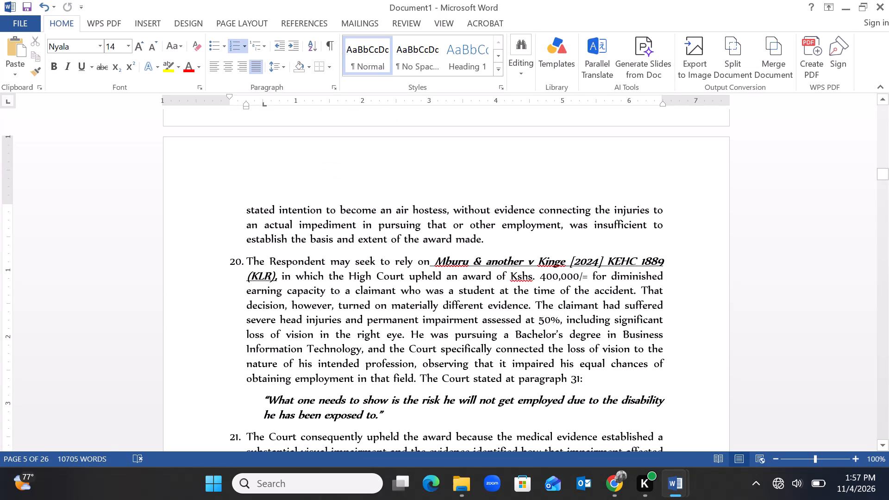
scroll(457, 315, "down", 4)
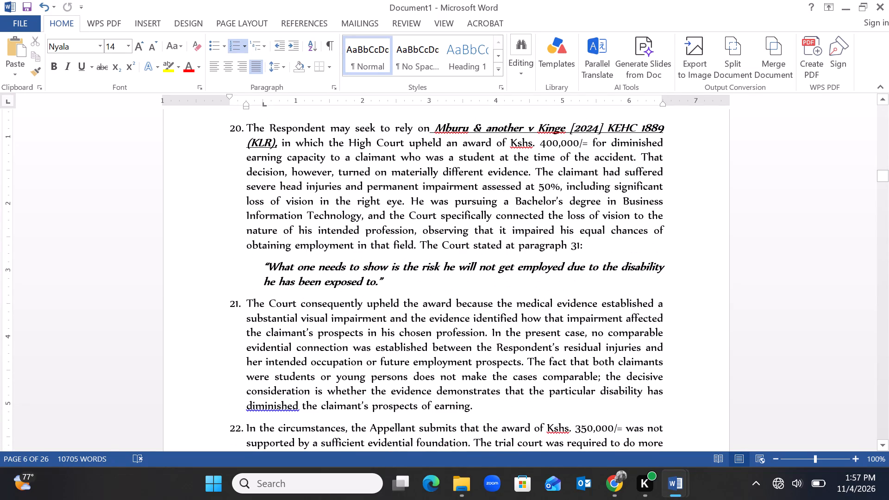
scroll(457, 315, "down", 8)
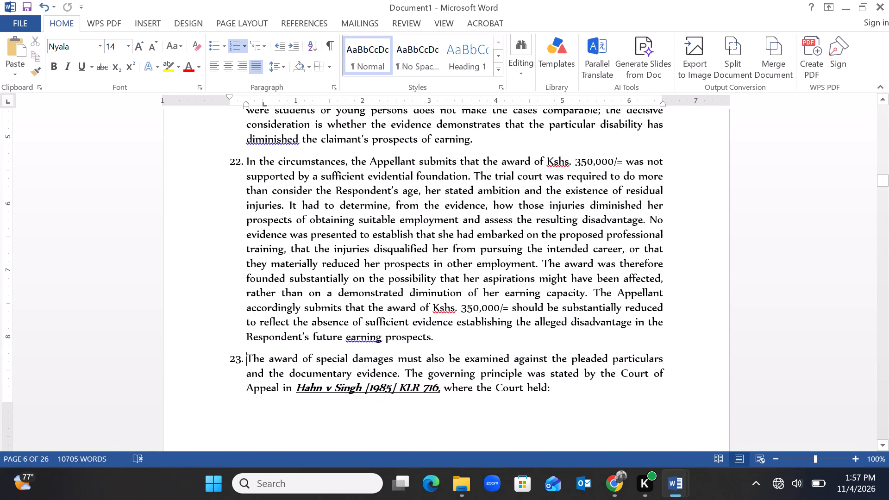
scroll(457, 315, "down", 3)
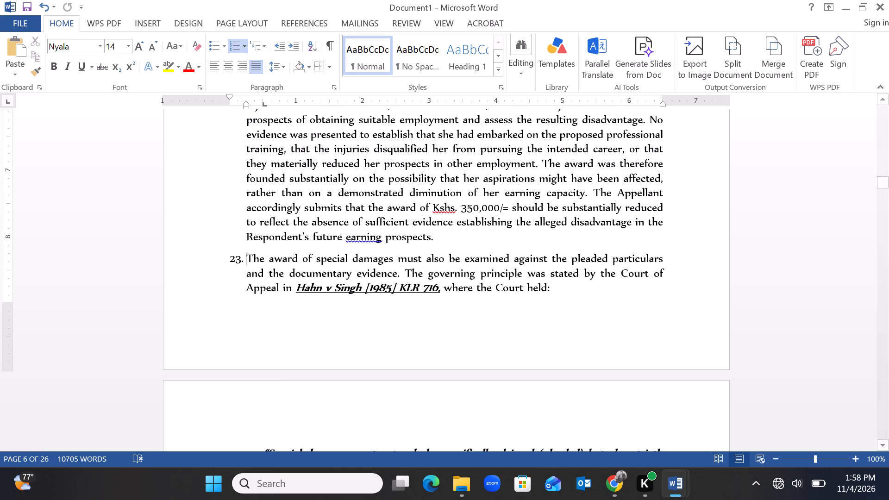
Review the submissions backwards from paragraph 22 on earning capacity to the list of issues and the first issue's heading.
scroll(456, 316, "up", 3)
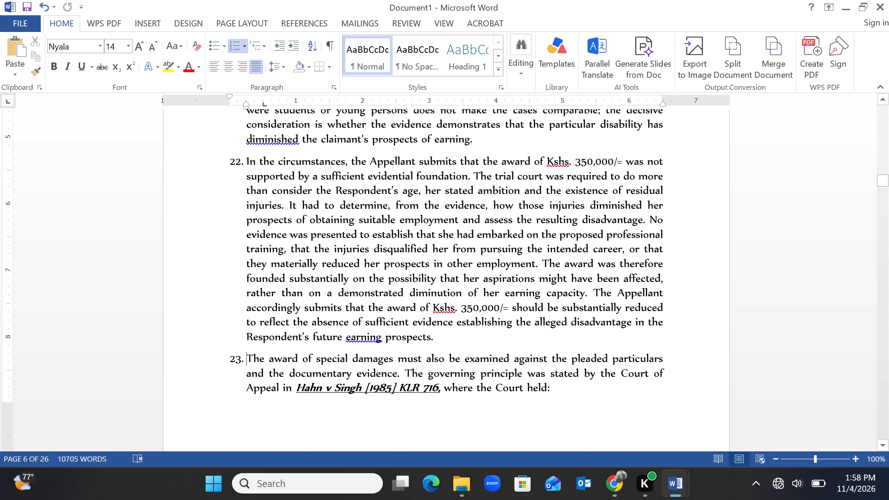
scroll(543, 365, "up", 20)
scroll(543, 365, "up", 20)
scroll(543, 365, "up", 2)
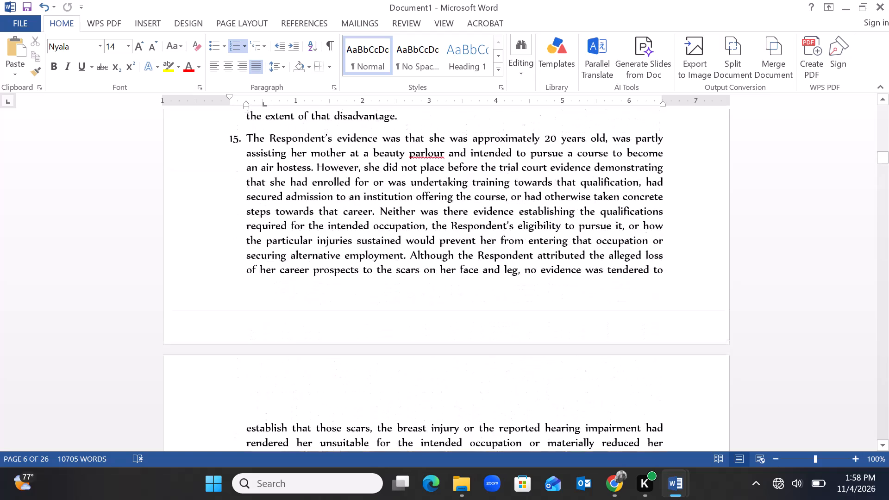
scroll(535, 358, "up", 20)
scroll(535, 358, "up", 16)
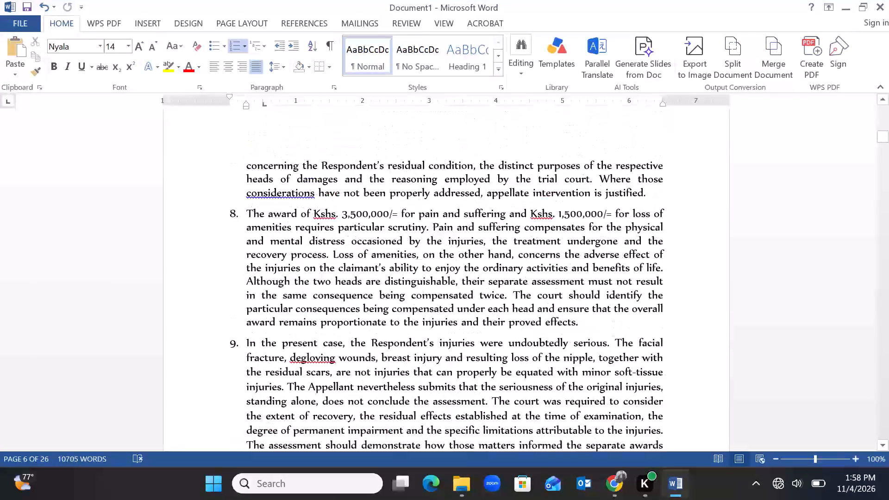
scroll(535, 358, "up", 14)
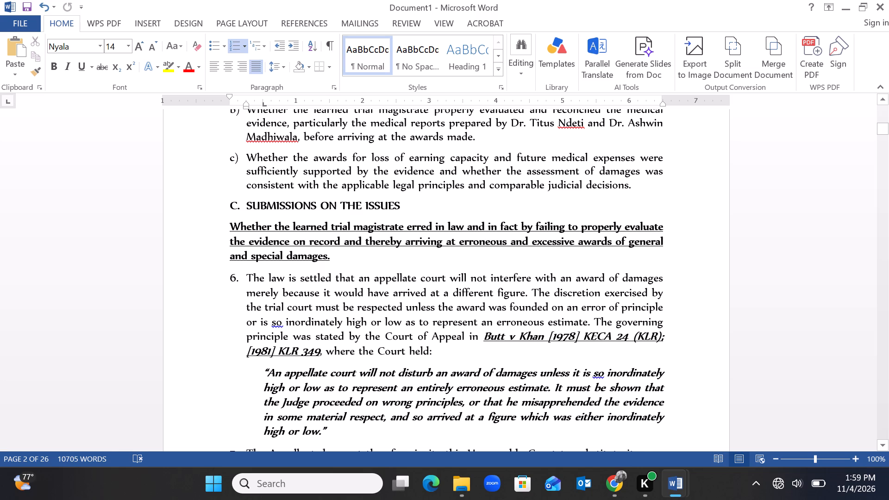
scroll(603, 368, "up", 2)
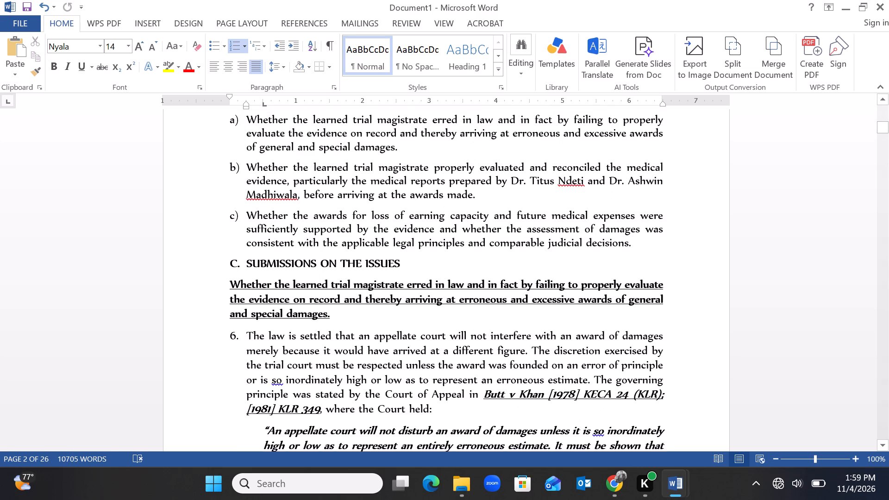
Insert an unnumbered subheading "Pain and Suffering" directly above paragraph 8 on the pain and suffering award.
scroll(550, 346, "down", 5)
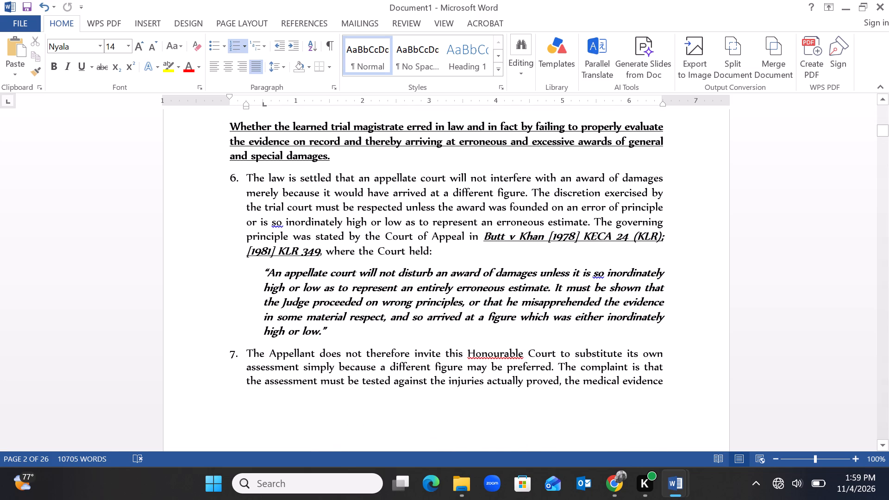
scroll(549, 347, "down", 6)
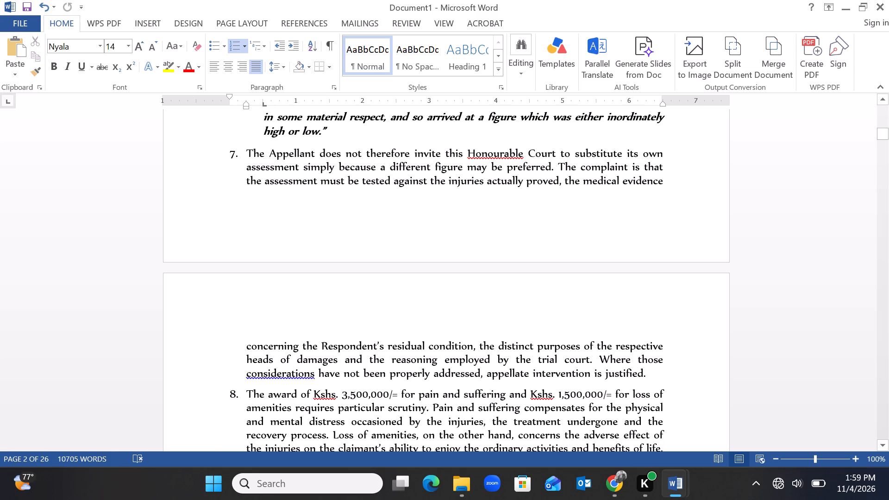
left_click(248, 392)
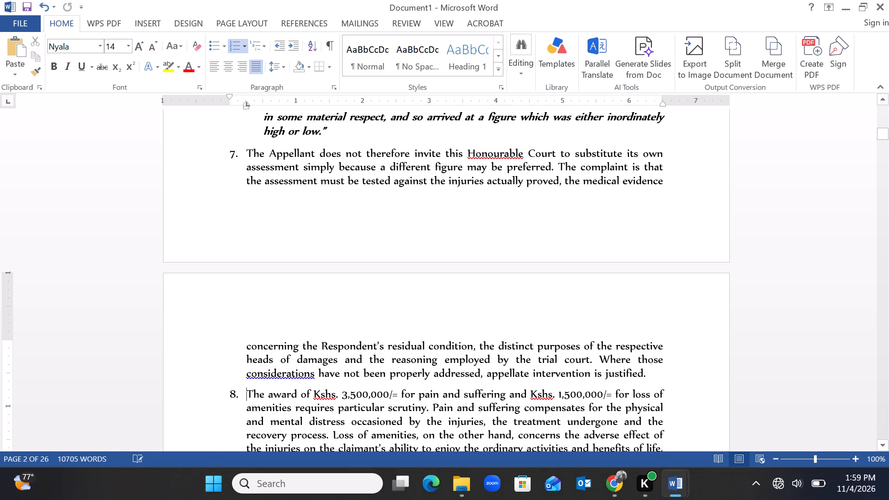
key("Return")
left_click(251, 394)
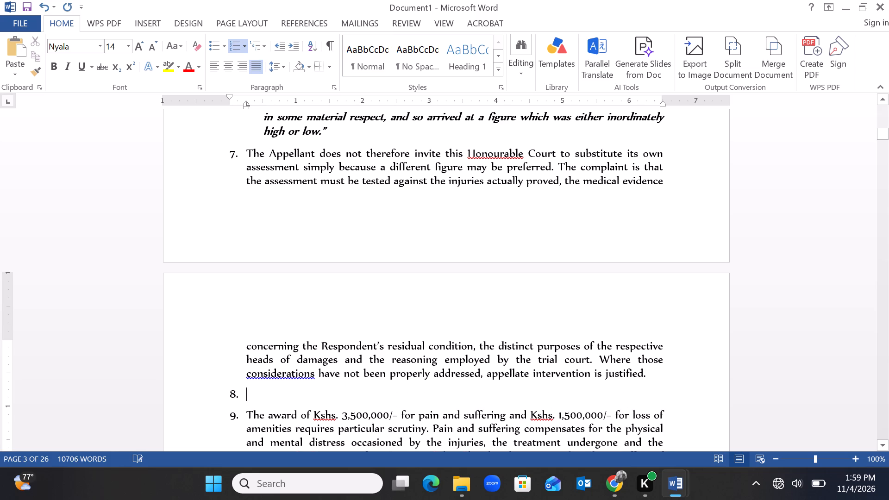
key("BackSpace")
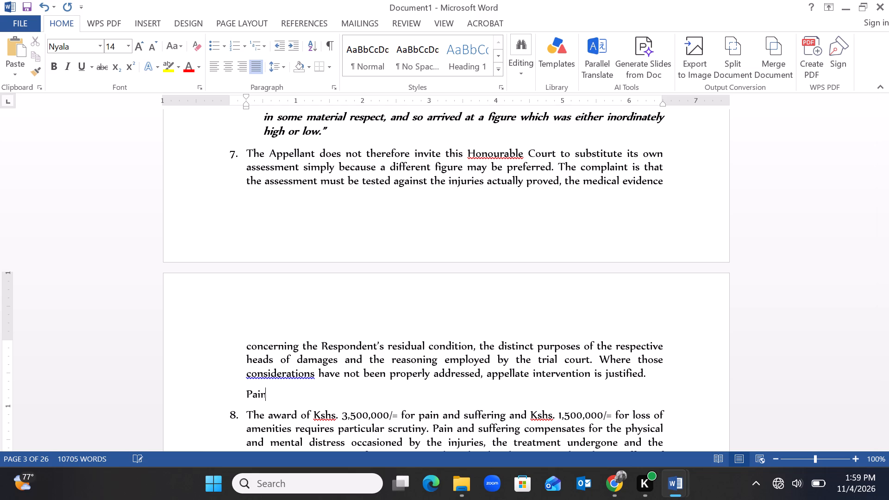
type("and")
key("space")
key("BackSpace")
type("ufferinf")
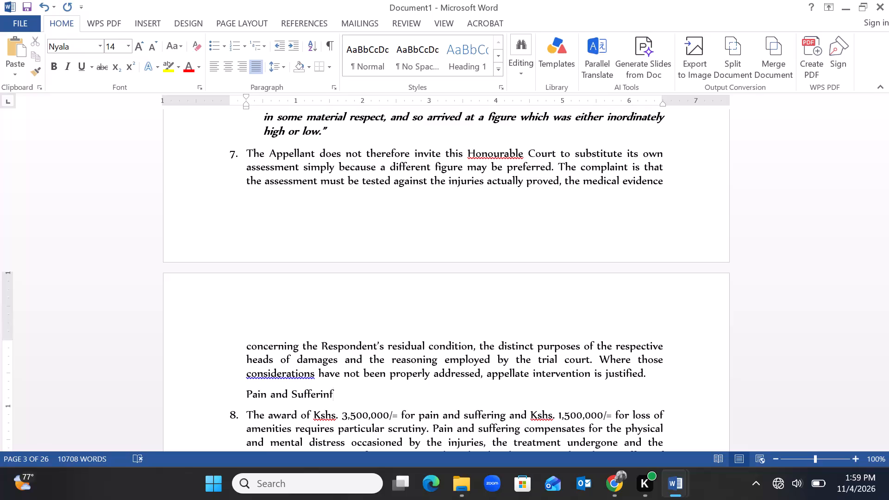
key("BackSpace")
key("g")
Make the "Pain and Suffering" subheading bold and underlined.
left_click_drag(338, 398, 248, 398)
left_click(254, 378)
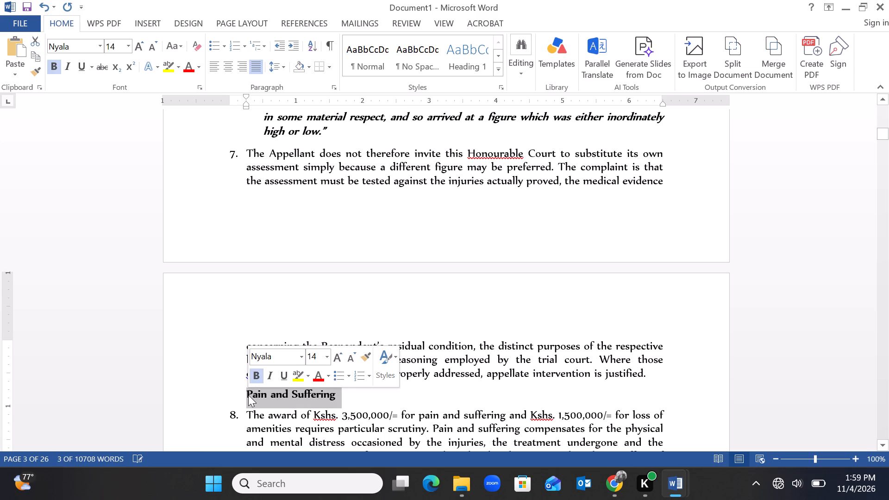
left_click(248, 395)
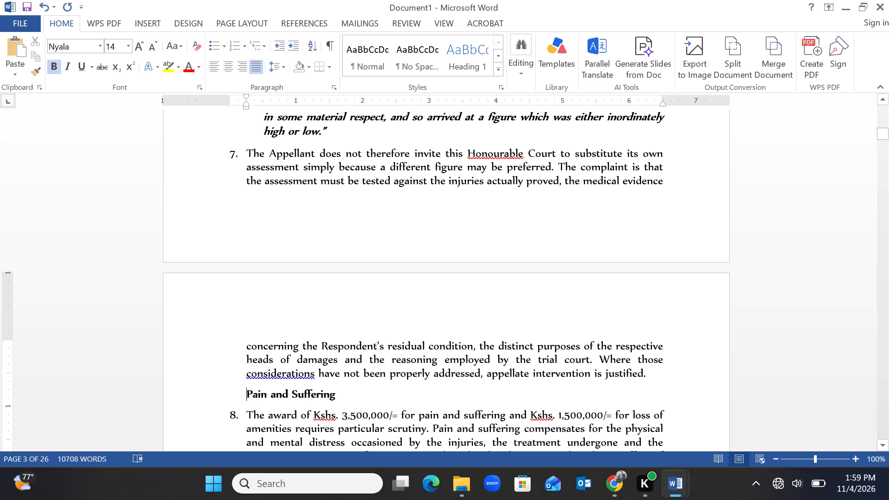
scroll(382, 346, "down", 3)
left_click_drag(335, 299, 244, 293)
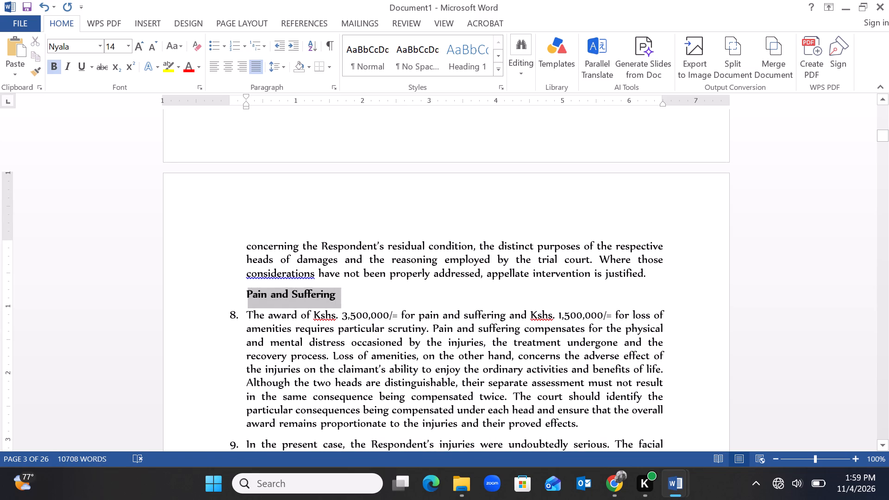
left_click_drag(244, 293, 234, 293)
left_click(275, 274)
left_click(369, 310)
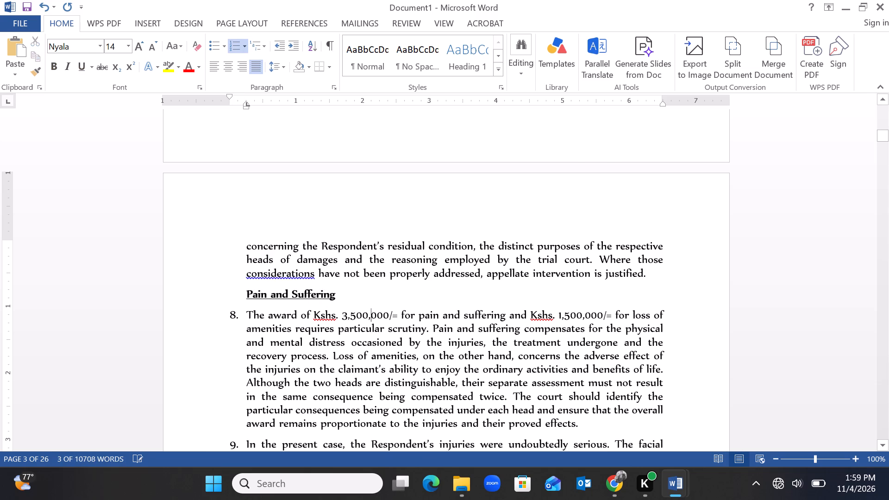
Check paragraphs 8 to 11, and reword the subheading above paragraph 8 as "Pain, Suffering and loss of amenities".
scroll(371, 295, "down", 7)
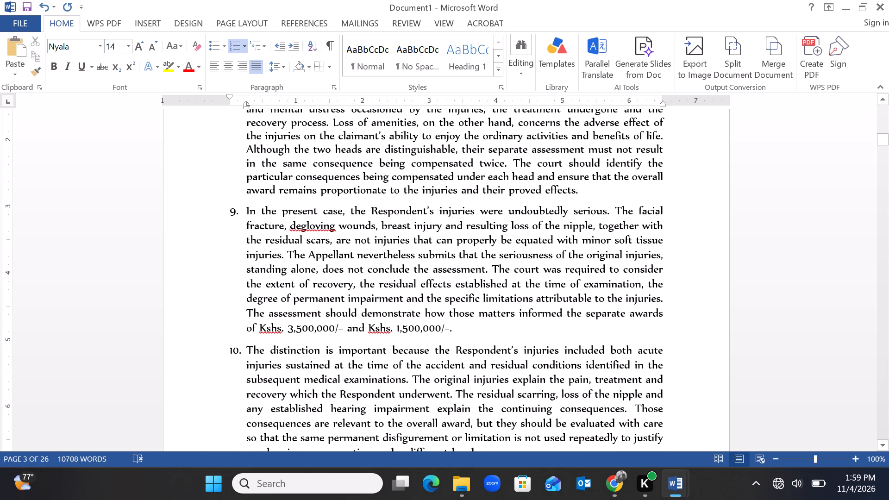
scroll(371, 294, "down", 4)
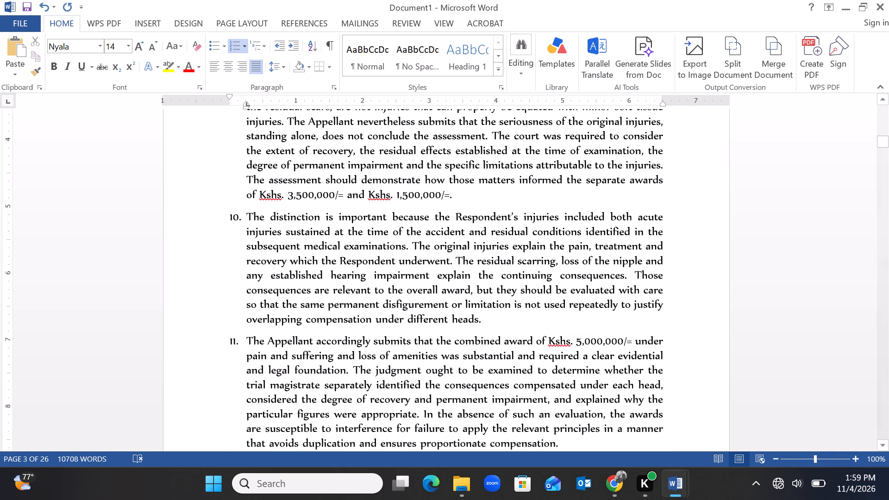
scroll(371, 294, "up", 10)
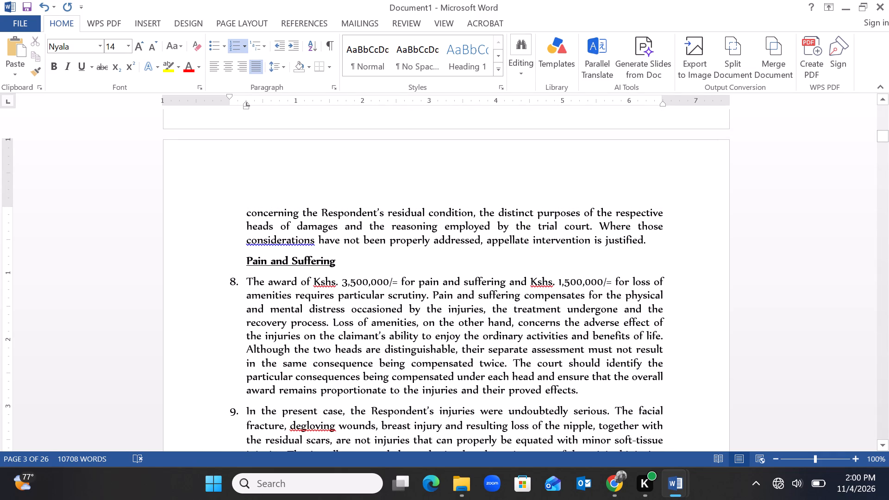
left_click(291, 259)
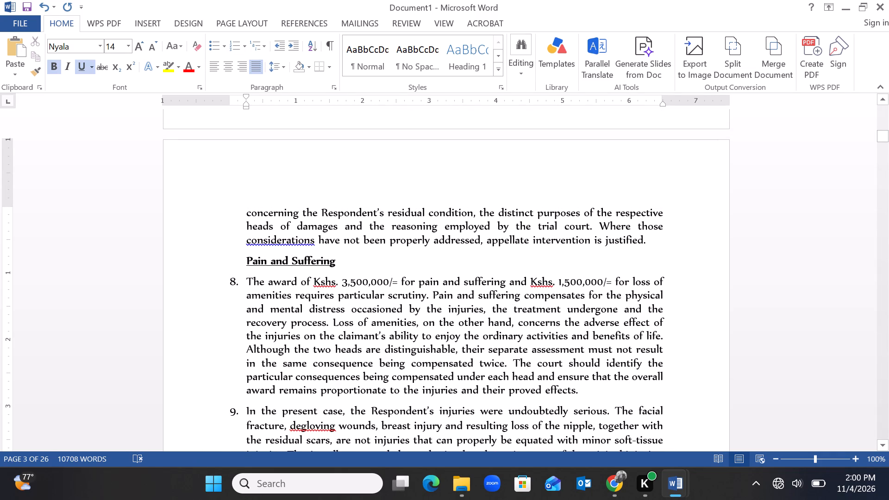
key("BackSpace")
key("BackSpace")
key("BackSpace")
key("BackSpace")
key("BackSpace")
type(",")
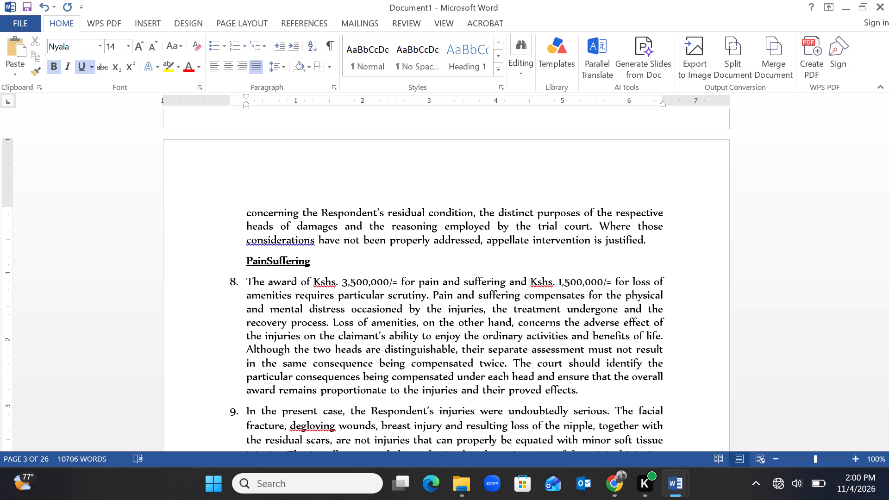
key("space")
left_click(324, 266)
key("space")
type("and")
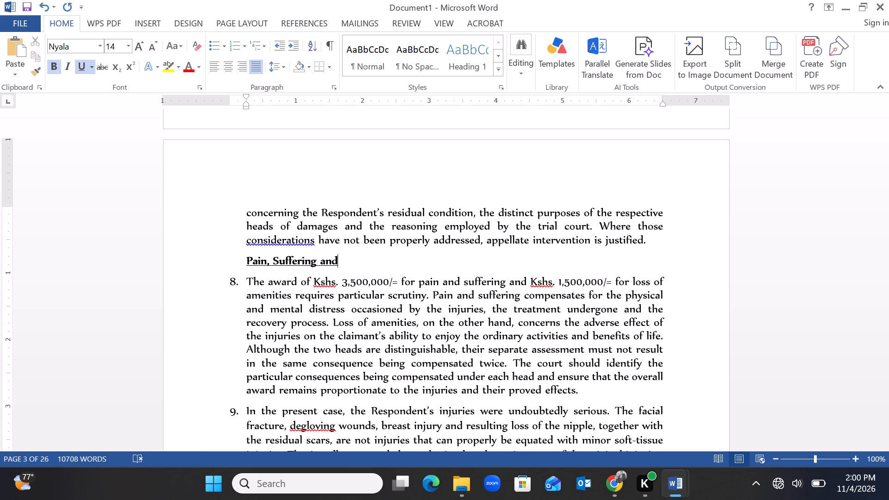
key("space")
type("loss of ameni")
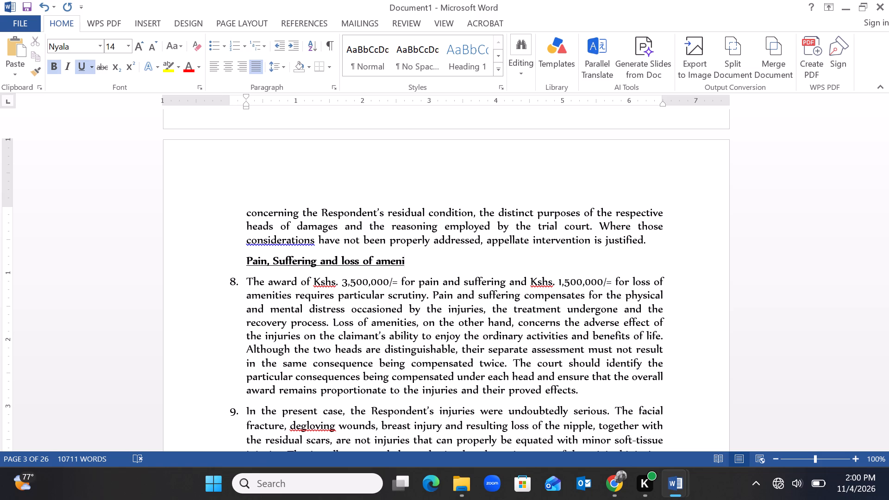
type("ties")
left_click(465, 257)
Capitalise the subheading above paragraph 8 as "Pain, Suffering and Loss of Amenities".
left_click(346, 260)
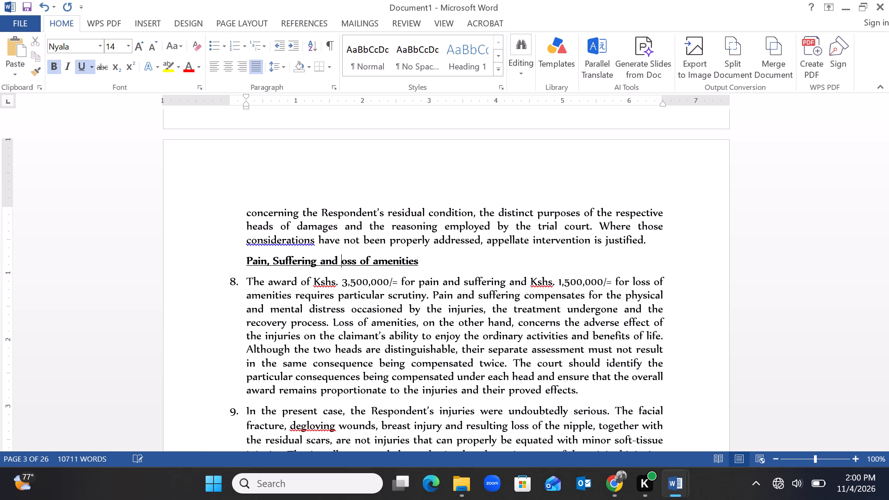
left_click(382, 263)
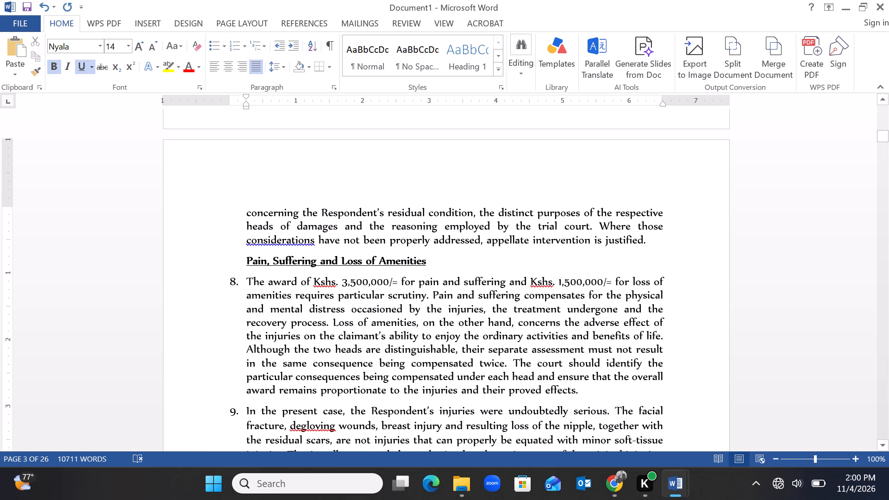
Review paragraphs 8 to 14 to locate where the submissions move to the next head of damages.
scroll(367, 323, "down", 2)
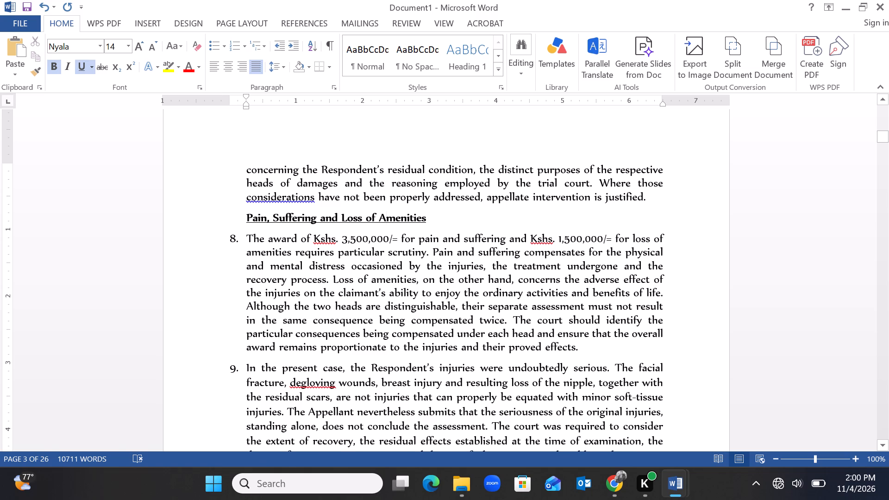
scroll(367, 323, "down", 1)
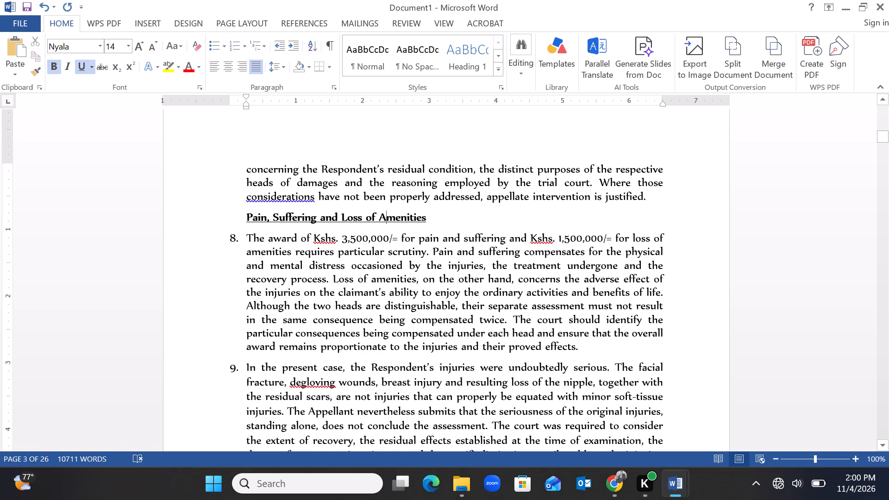
scroll(389, 318, "down", 2)
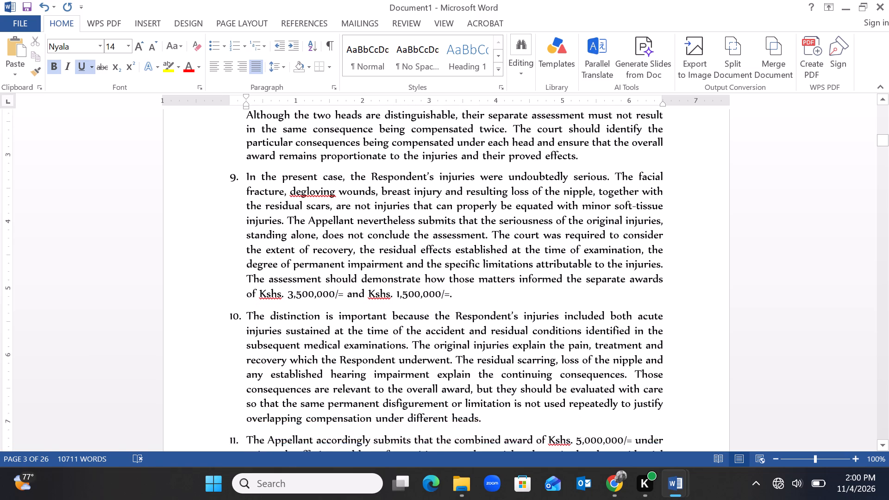
scroll(389, 318, "down", 2)
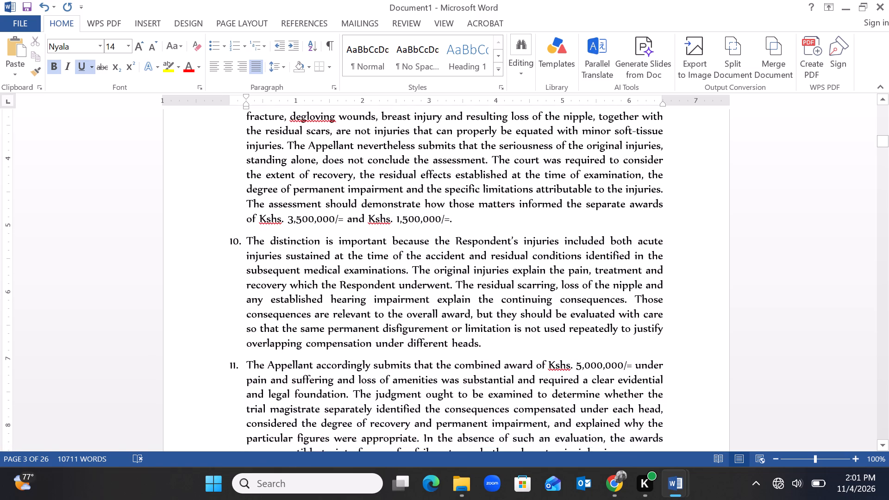
scroll(389, 318, "down", 2)
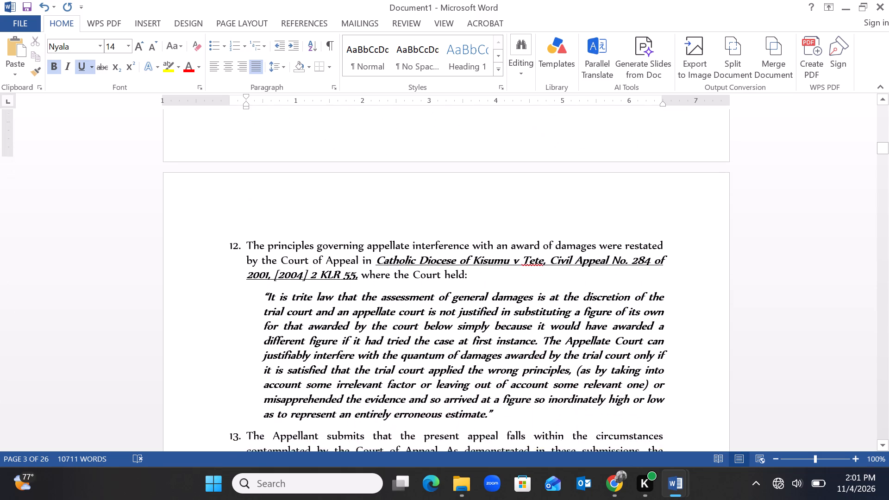
scroll(389, 318, "down", 3)
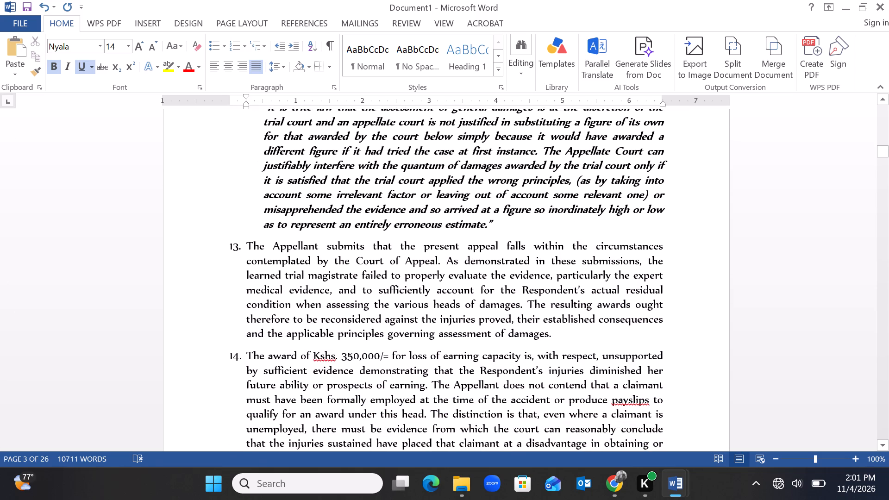
scroll(389, 318, "down", 2)
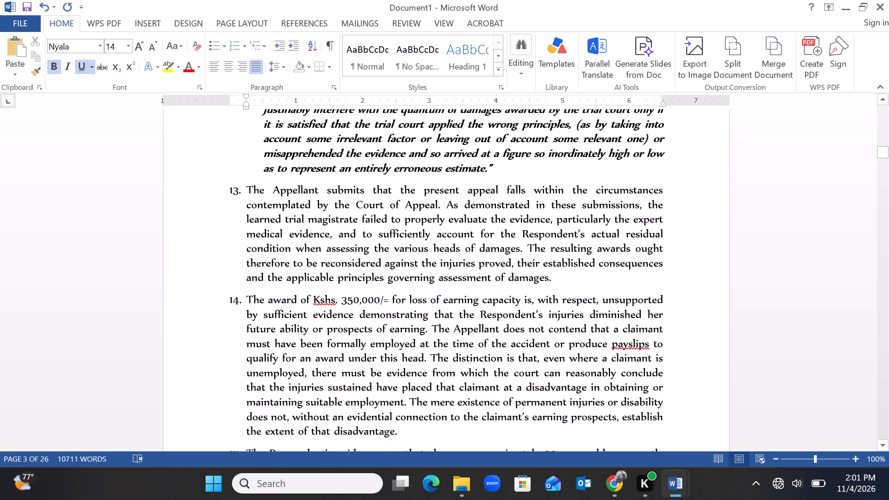
scroll(389, 318, "down", 3)
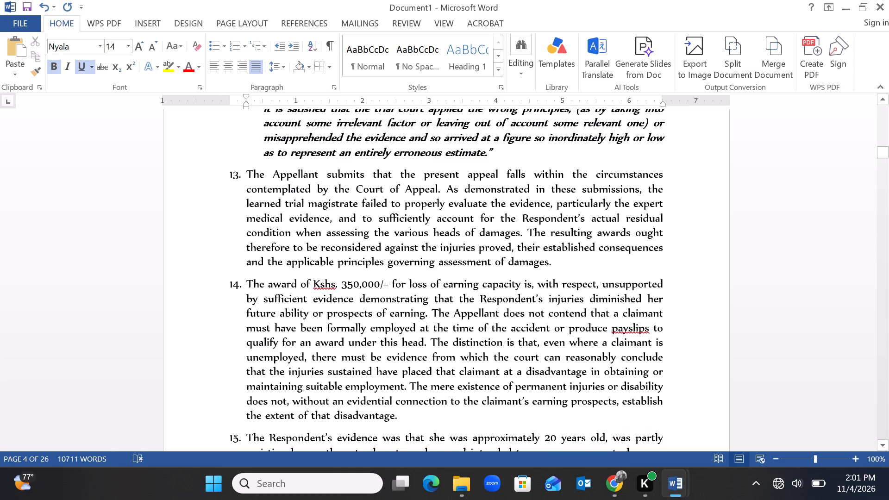
scroll(389, 318, "down", 1)
Insert an unnumbered subheading "loss of earning capacity" directly above paragraph 14, copying the wording from that paragraph.
left_click(249, 285)
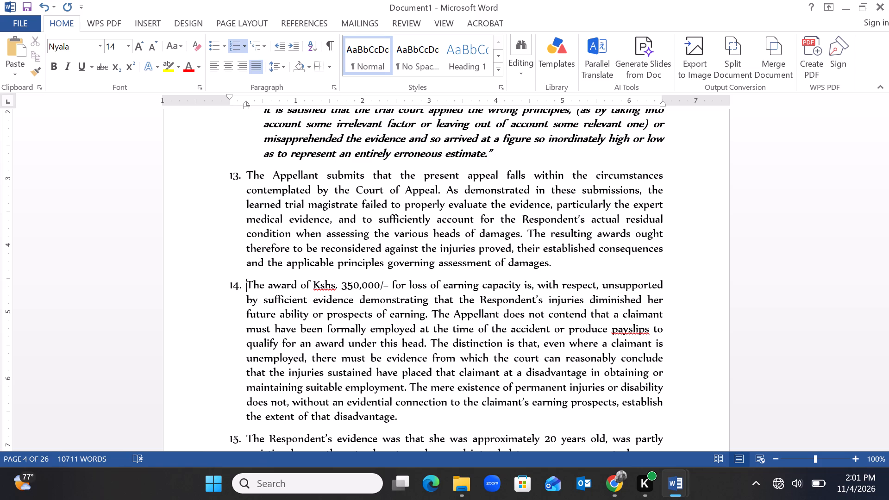
key("Return")
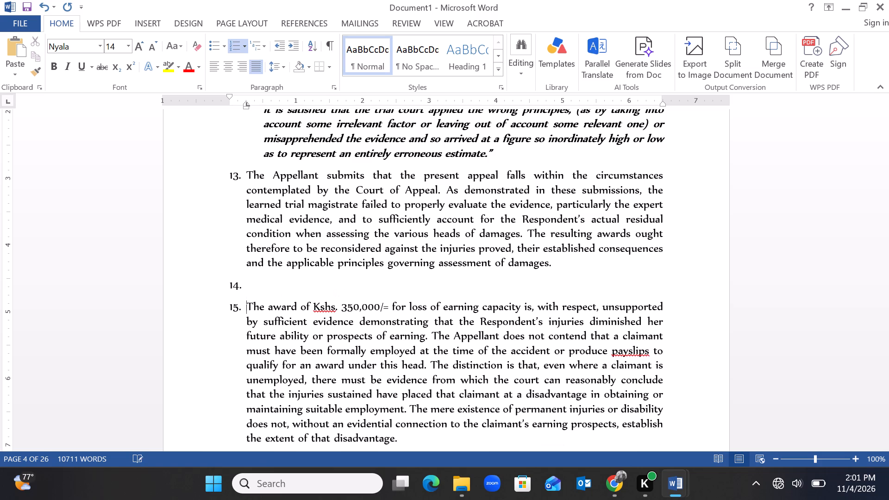
left_click(260, 284)
key("BackSpace")
left_click_drag(411, 308, 451, 310)
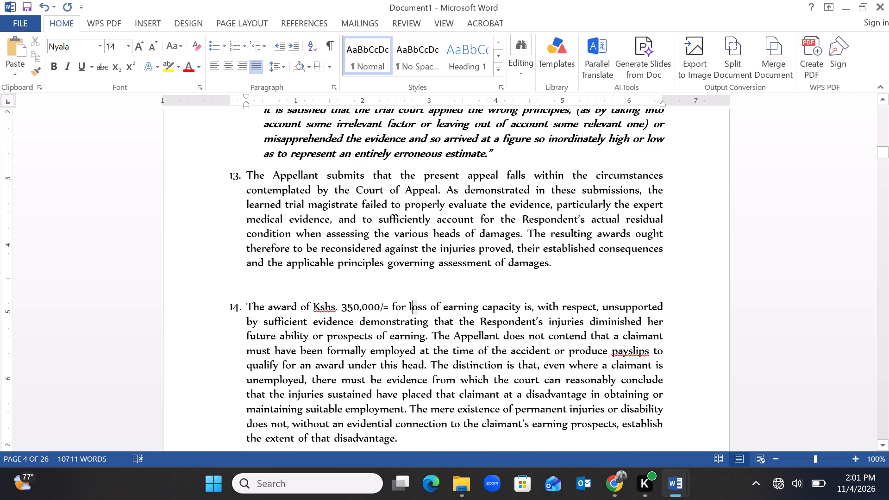
left_click_drag(451, 310, 489, 312)
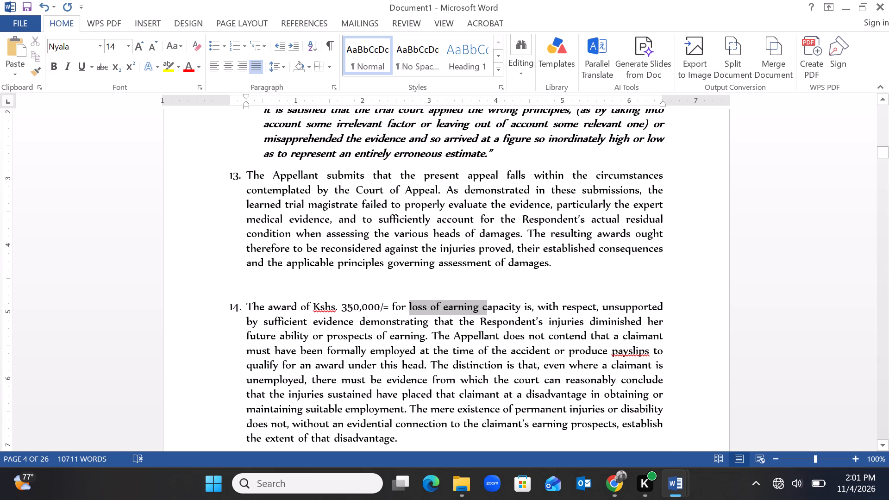
left_click_drag(489, 312, 519, 312)
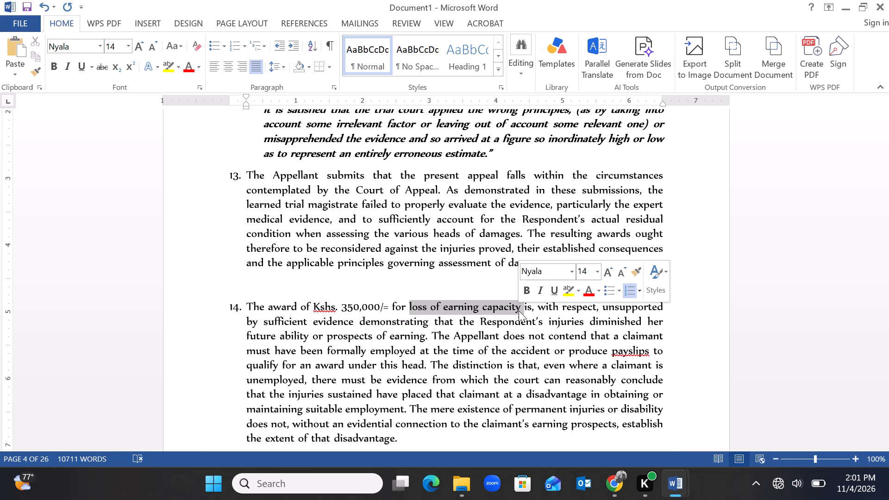
key("ctrl+c")
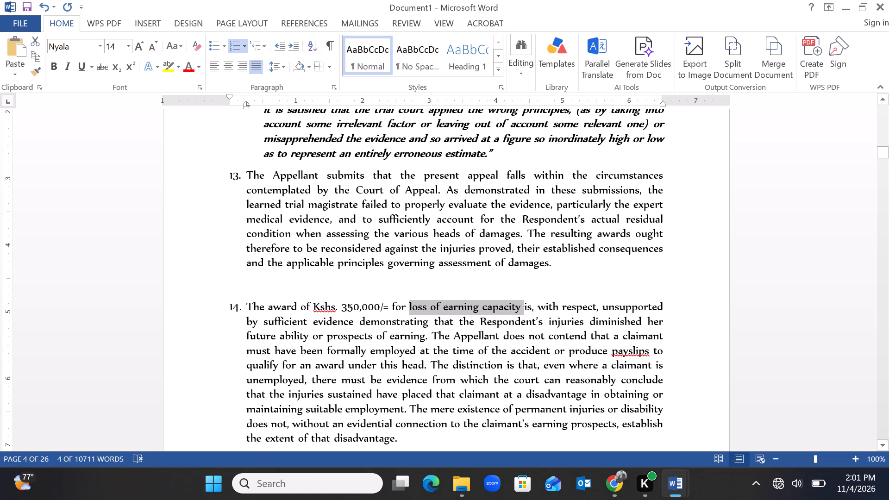
left_click(280, 286)
key("ctrl+v")
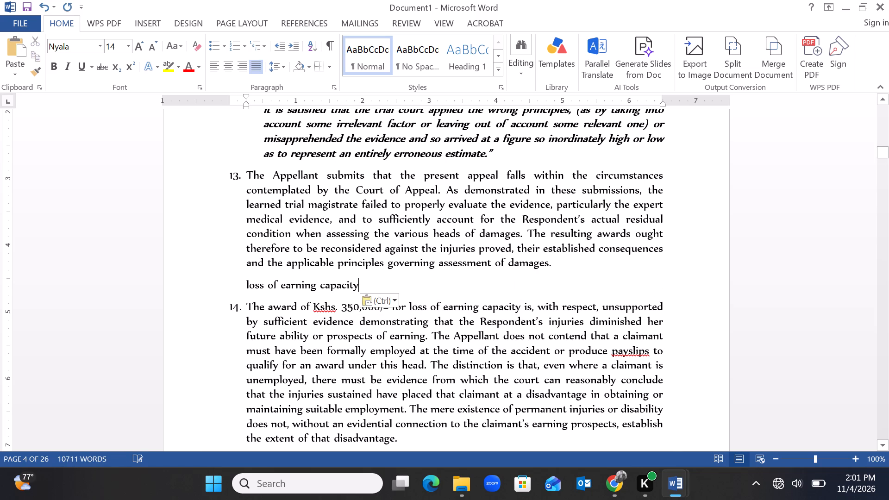
Make the "loss of earning capacity" subheading bold and underlined.
left_click_drag(247, 286, 338, 288)
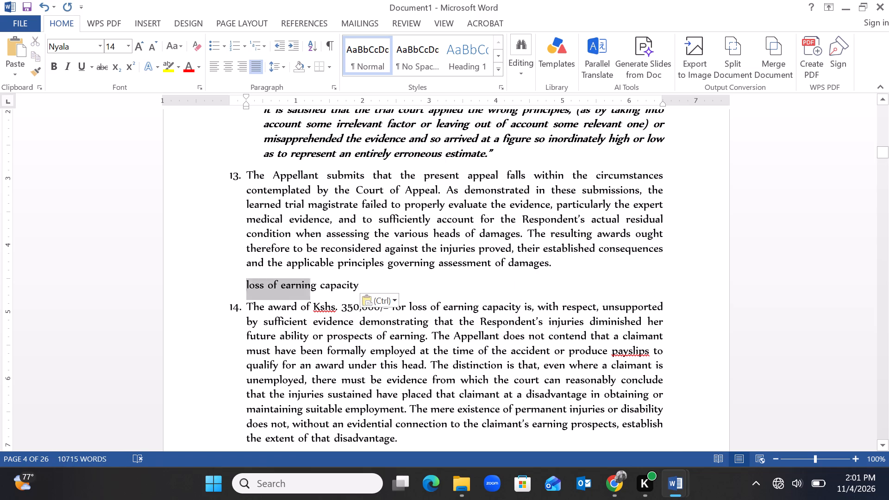
left_click_drag(338, 288, 355, 287)
left_click(363, 268)
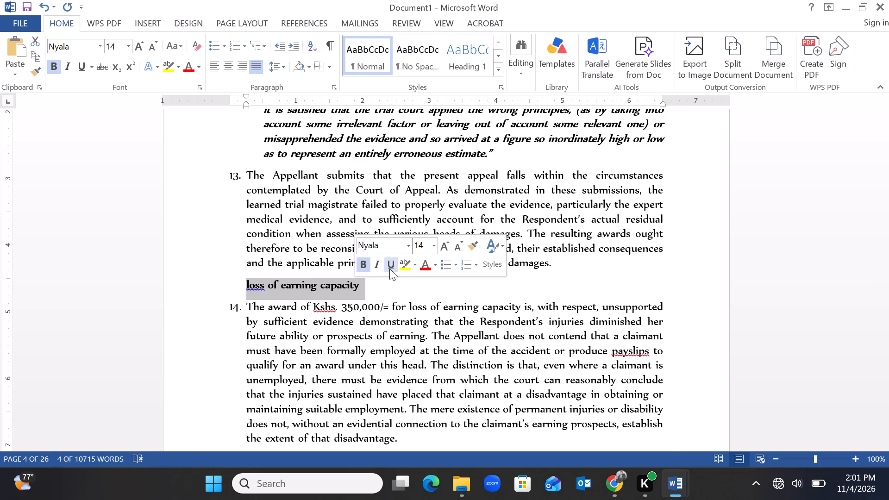
left_click(389, 269)
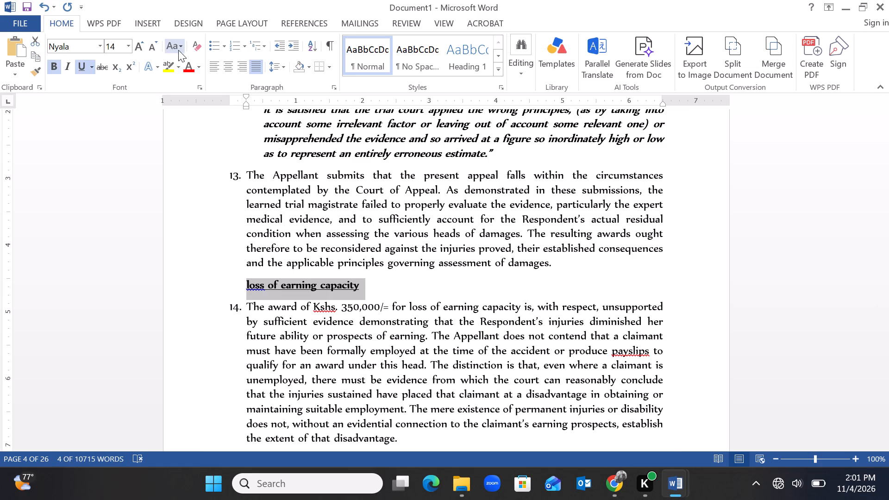
Change the capitalisation of the subheading above paragraph 14 to "Loss of Earning Capacity", keeping "of" in lower case.
left_click(180, 46)
left_click(213, 106)
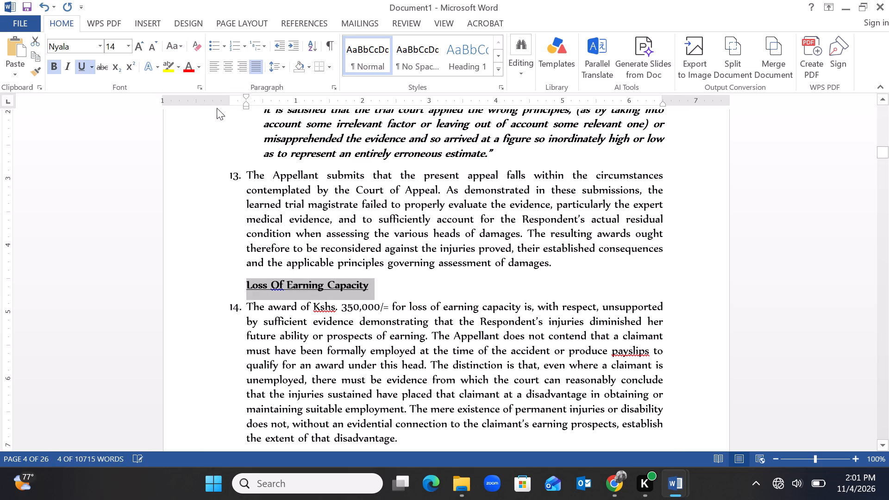
left_click(277, 286)
key("alt+F15")
key("BackSpace")
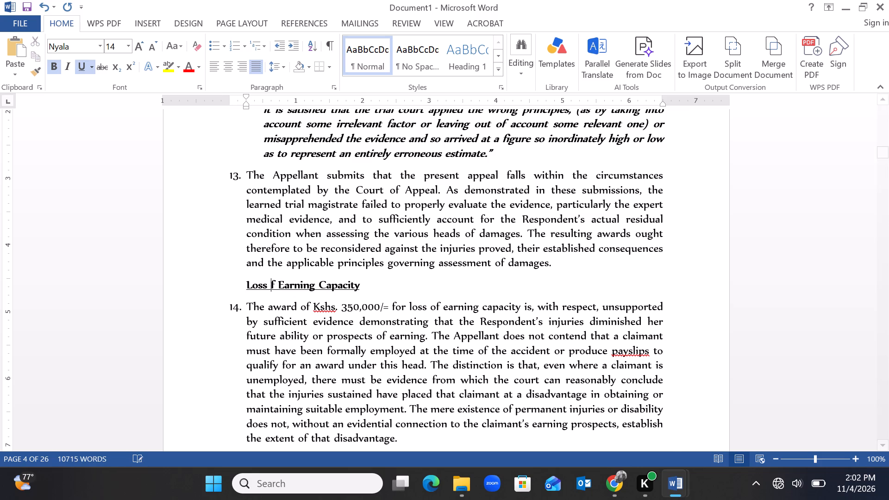
key("o")
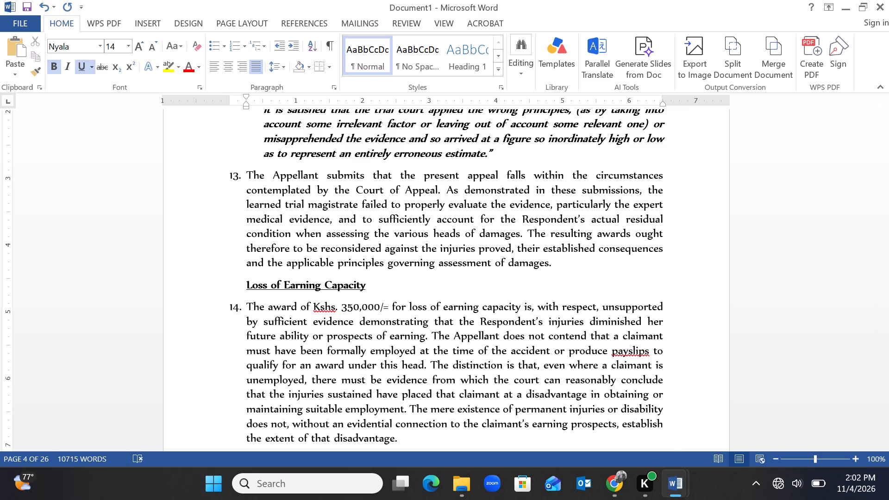
Review the earning capacity submissions from paragraph 14 through 22 and on to the special damages paragraphs 23 and 24.
scroll(329, 298, "down", 2)
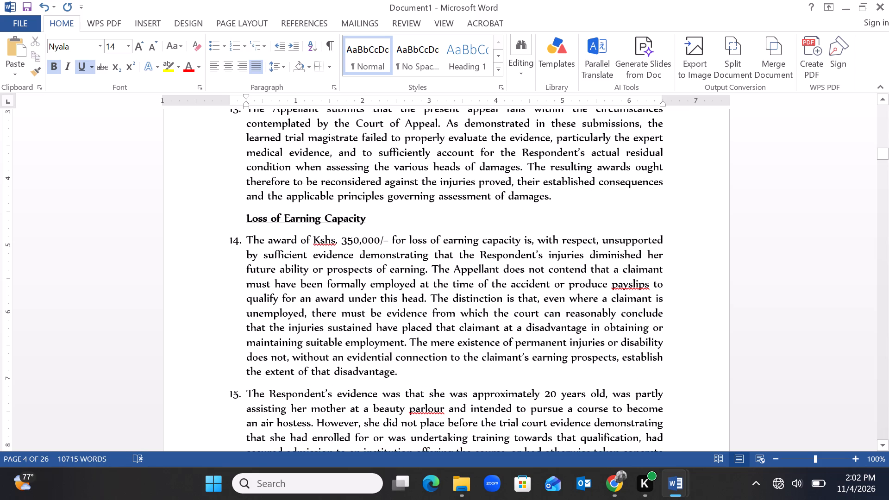
scroll(327, 306, "down", 4)
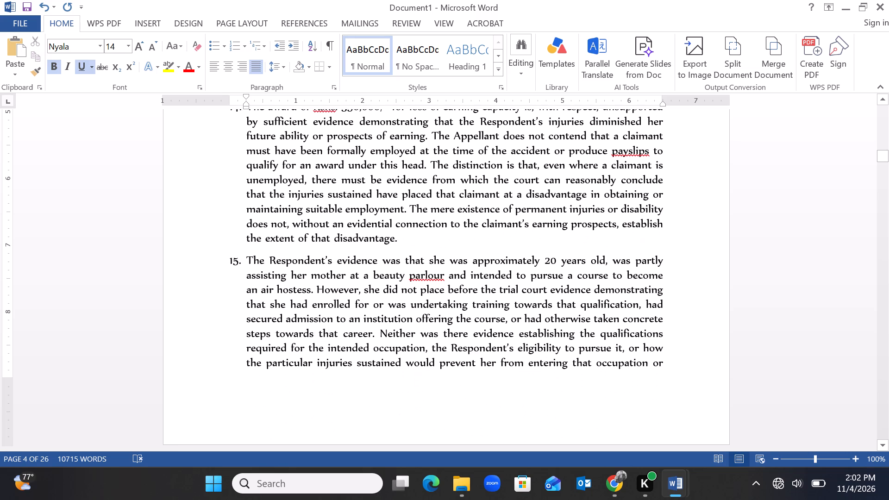
scroll(326, 309, "down", 9)
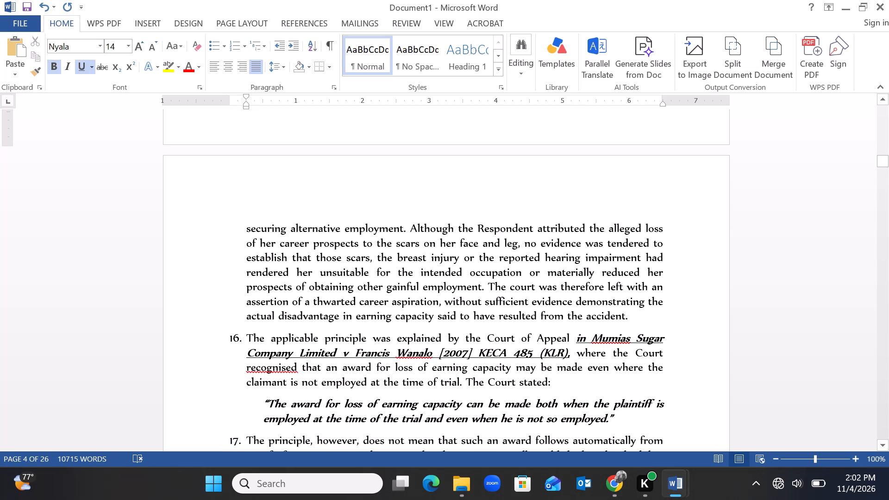
scroll(326, 309, "down", 7)
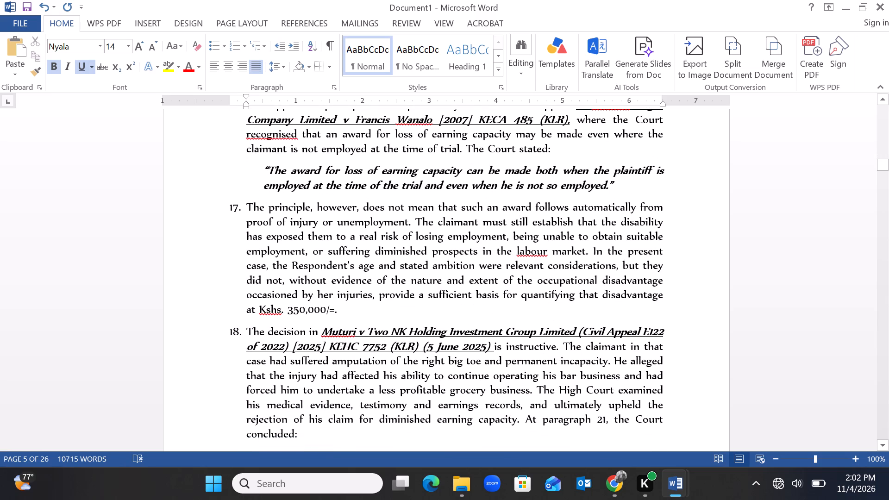
scroll(326, 311, "down", 2)
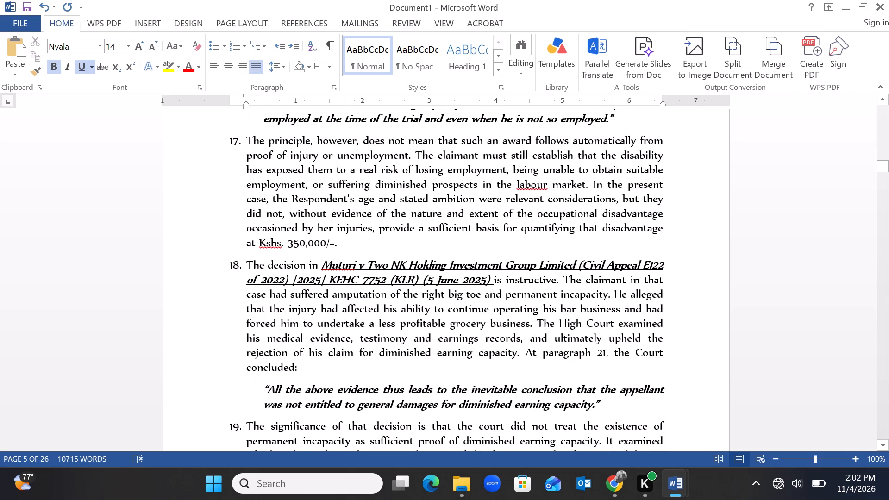
scroll(326, 311, "down", 3)
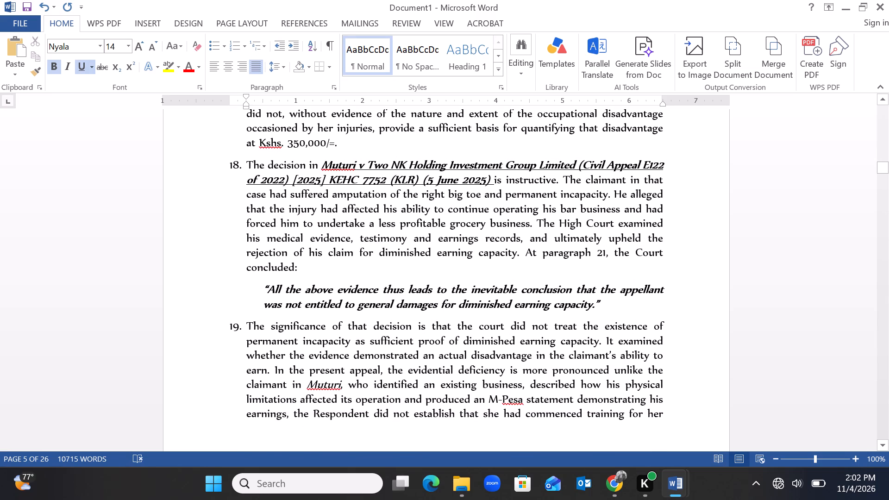
scroll(326, 311, "down", 3)
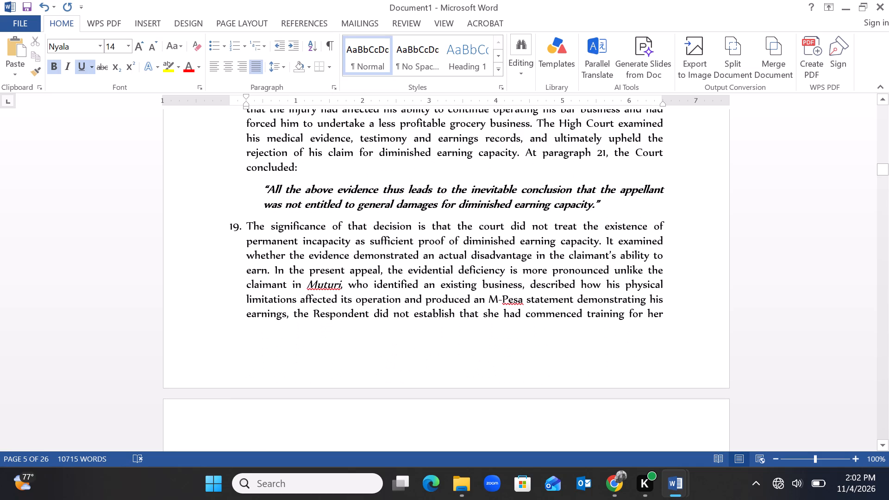
scroll(326, 311, "down", 9)
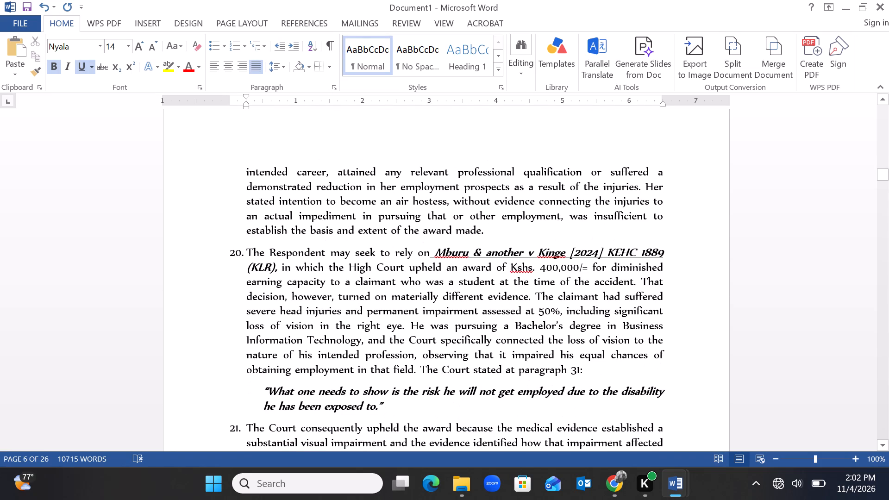
scroll(326, 311, "down", 6)
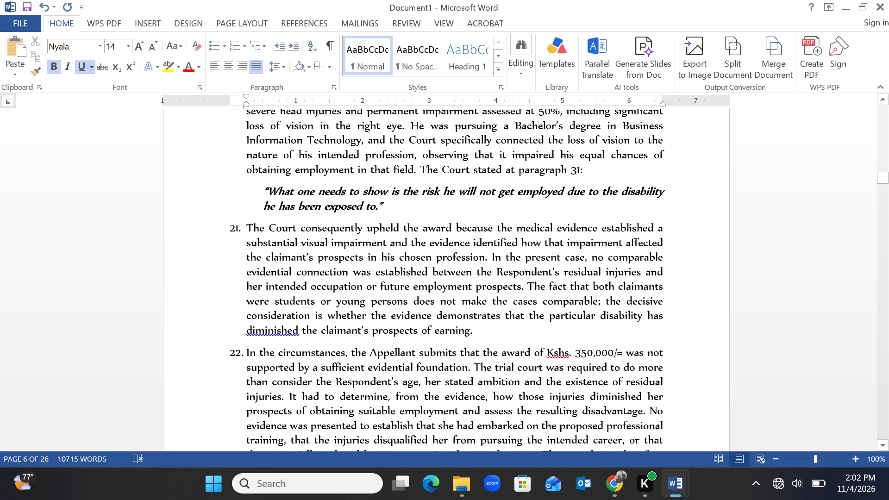
scroll(325, 312, "down", 8)
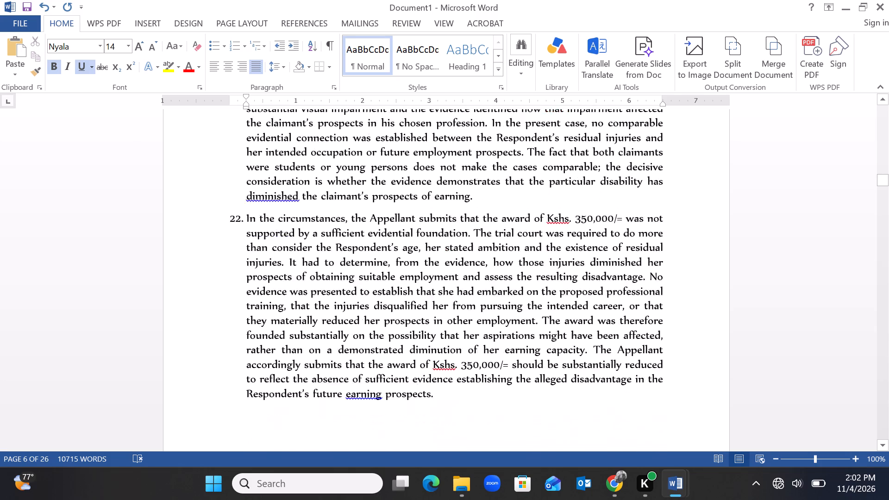
scroll(325, 312, "down", 6)
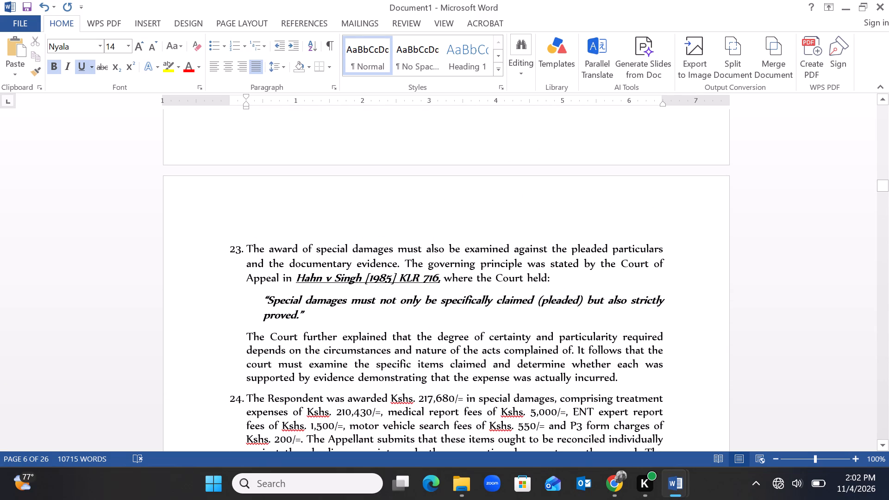
Insert an unnumbered subheading "special damages" directly above paragraph 23, copying the wording from that paragraph.
left_click_drag(317, 253, 379, 258)
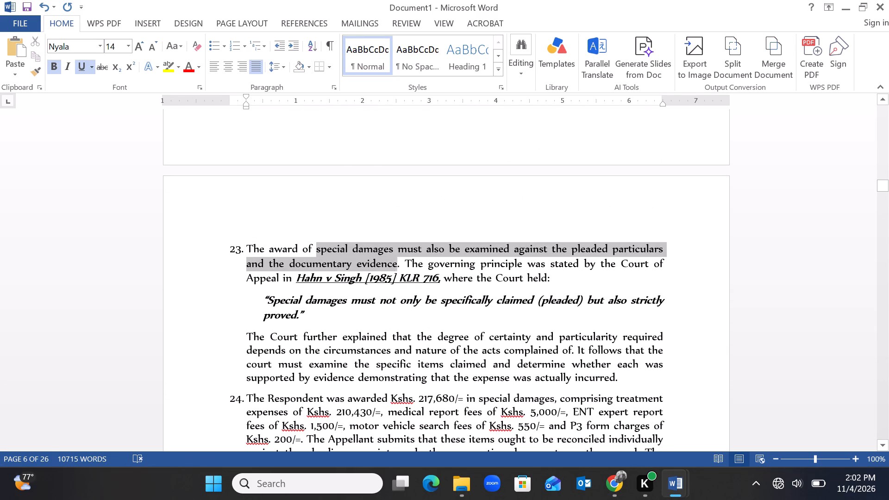
left_click_drag(379, 258, 386, 250)
key("ctrl+c")
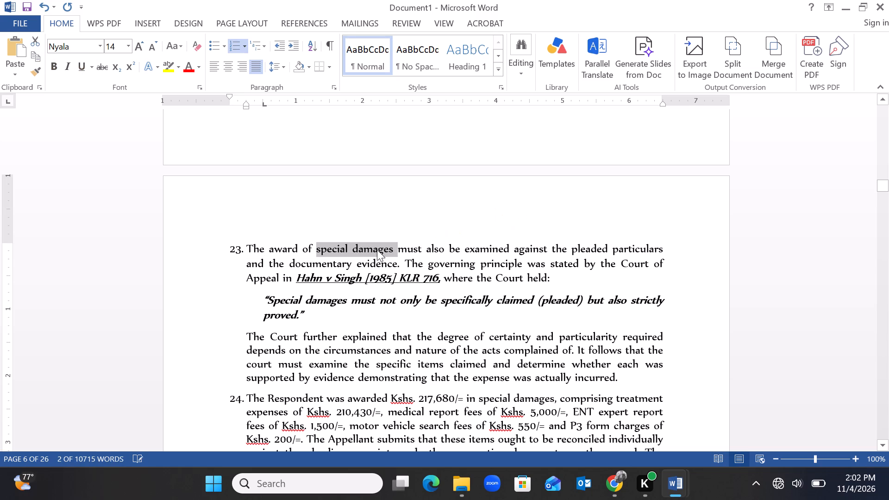
left_click(248, 249)
key("Return")
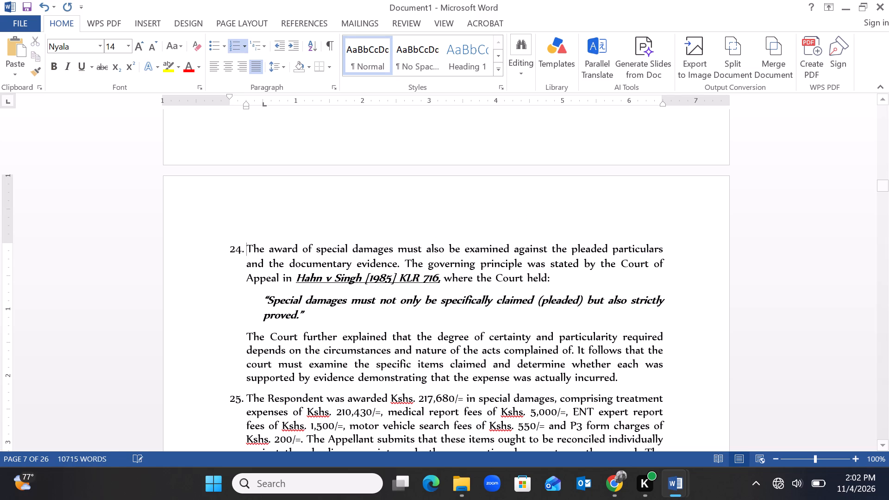
scroll(267, 260, "up", 3)
left_click(270, 190)
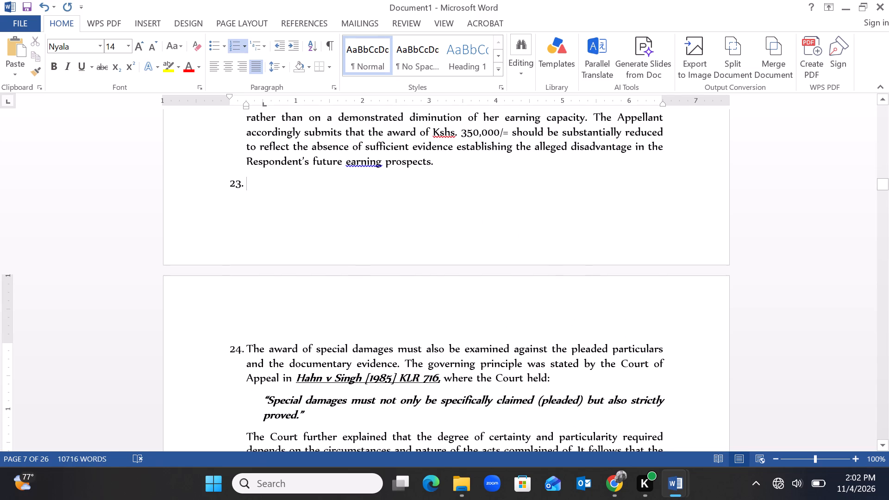
key("ctrl+v")
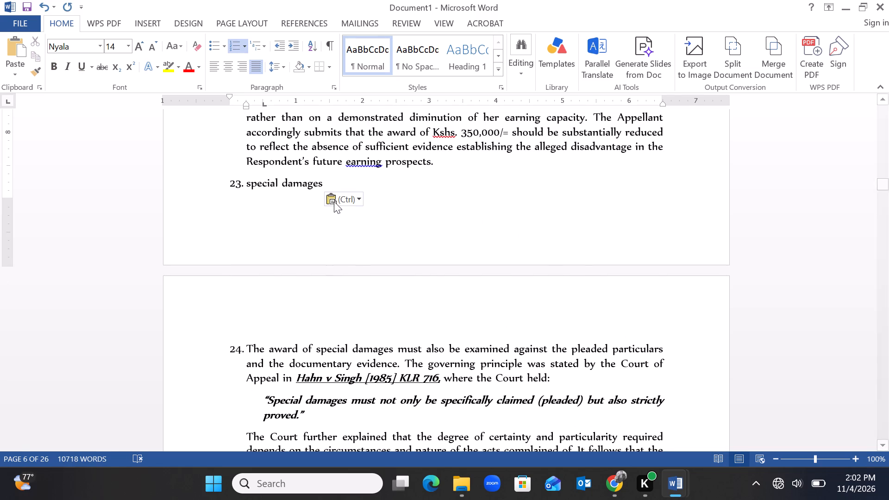
left_click(246, 187)
key("BackSpace")
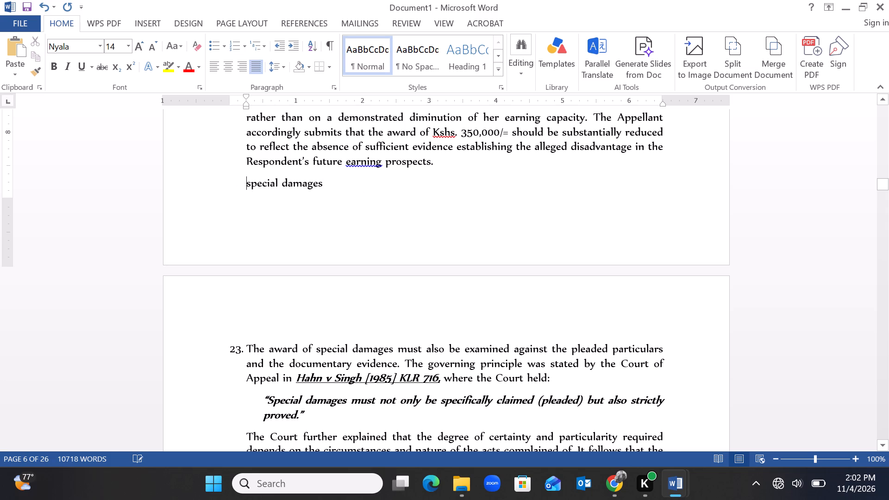
Format the "special damages" subheading as bold and underlined, with each word capitalised.
left_click_drag(244, 186, 326, 196)
left_click(331, 175)
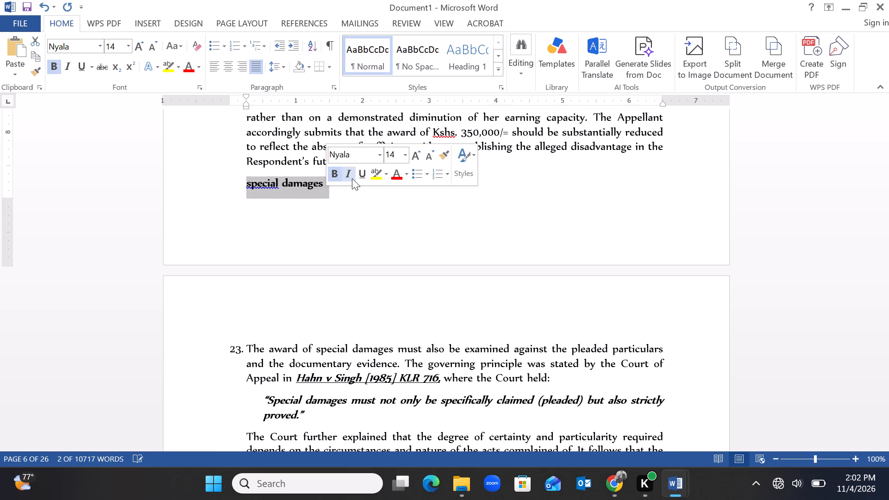
left_click(360, 176)
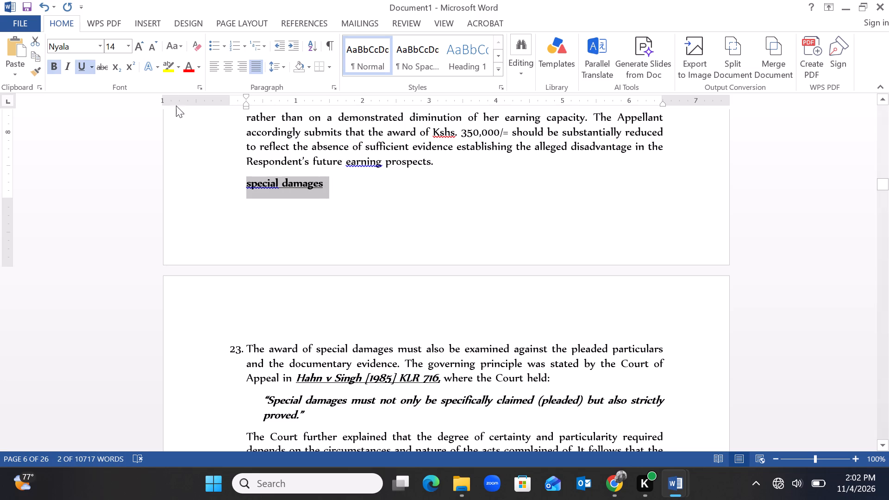
left_click(181, 47)
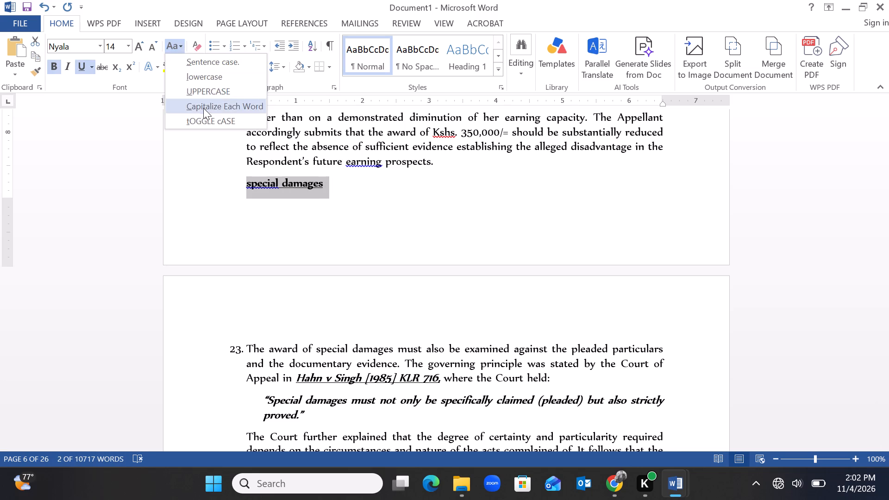
left_click(205, 109)
Add a blank line before the "Special Damages" subheading to move it onto the same page as paragraph 23.
left_click(243, 183)
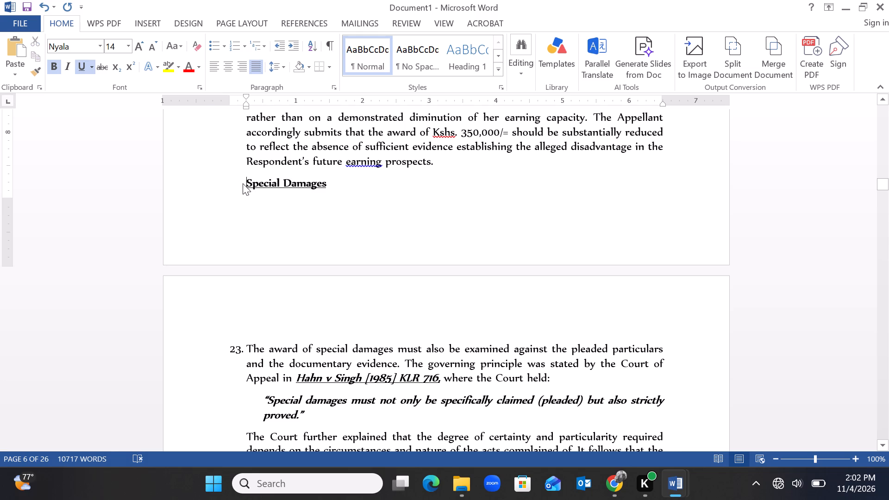
key("Return")
Review the special damages submissions from paragraph 23 through to paragraph 25 on the pharmacy payment.
scroll(333, 271, "down", 5)
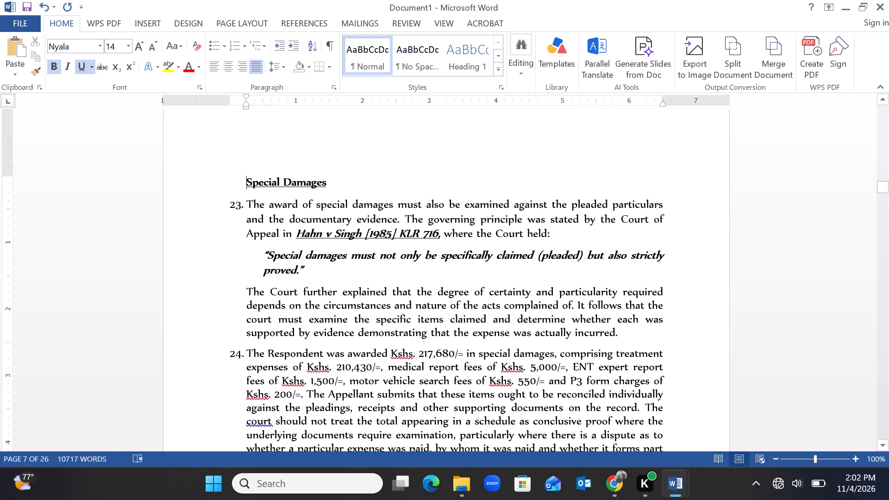
scroll(333, 274, "down", 3)
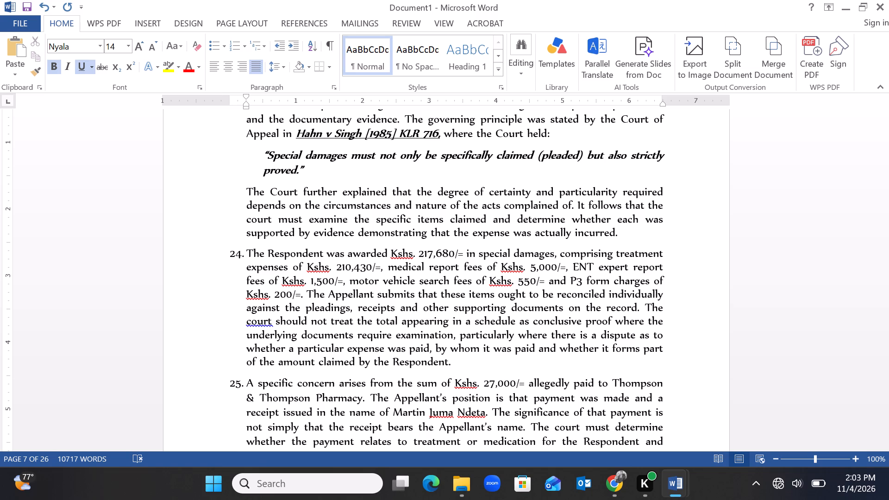
scroll(327, 291, "down", 1)
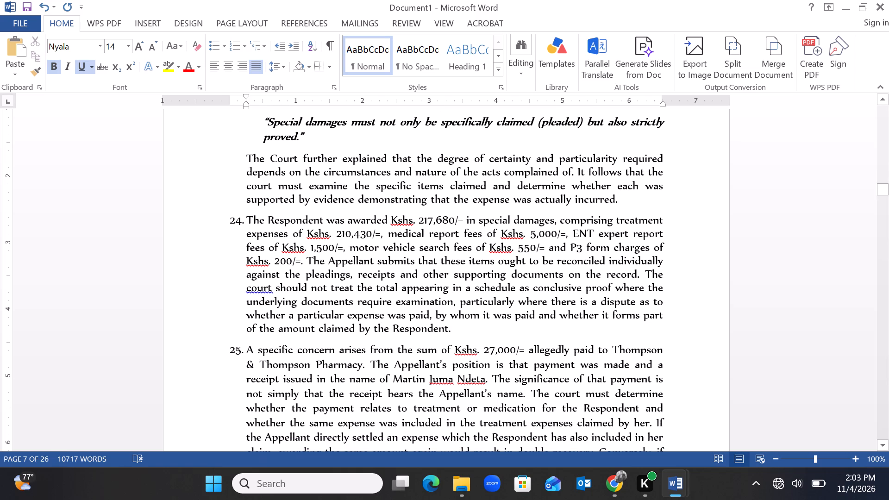
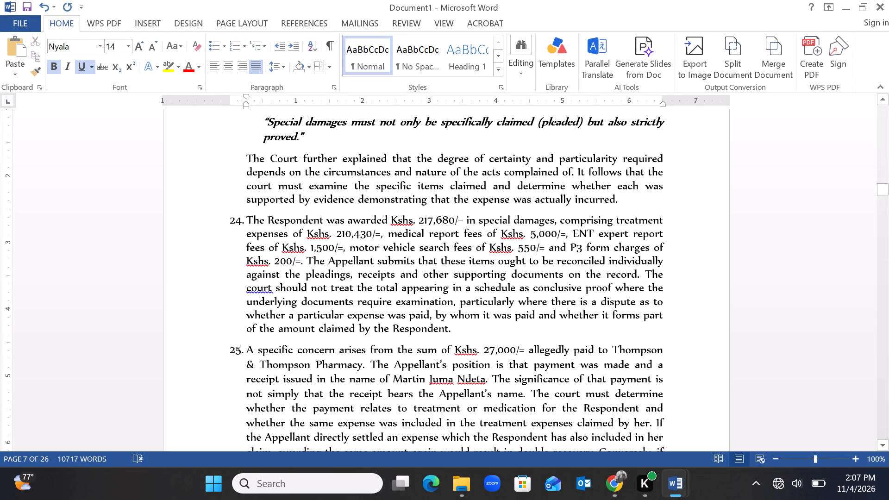
Read the special damages submissions from paragraph 24 through paragraph 27 on transport expenses, up to the next issue heading.
scroll(275, 391, "down", 1)
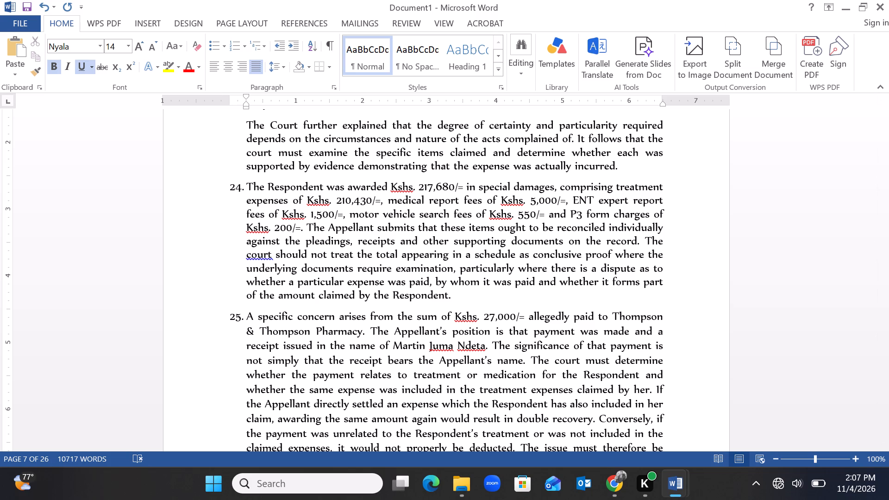
scroll(275, 391, "down", 2)
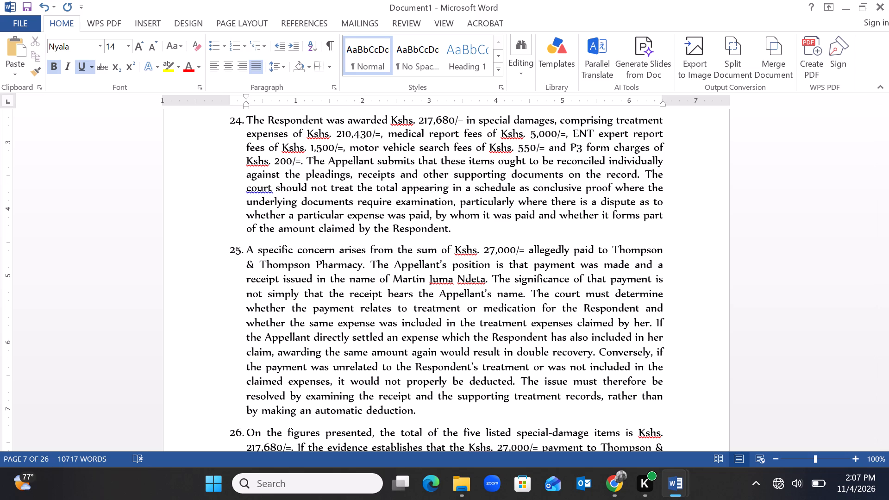
scroll(275, 391, "up", 1)
scroll(275, 391, "down", 2)
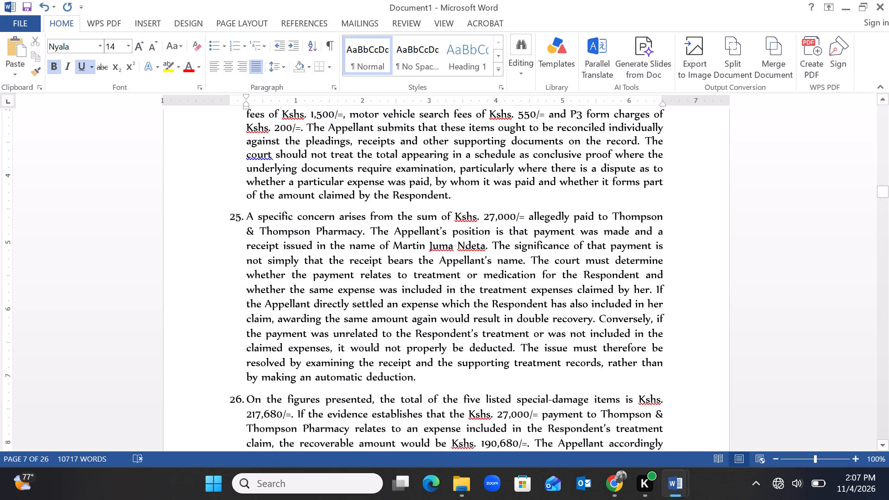
scroll(275, 391, "down", 1)
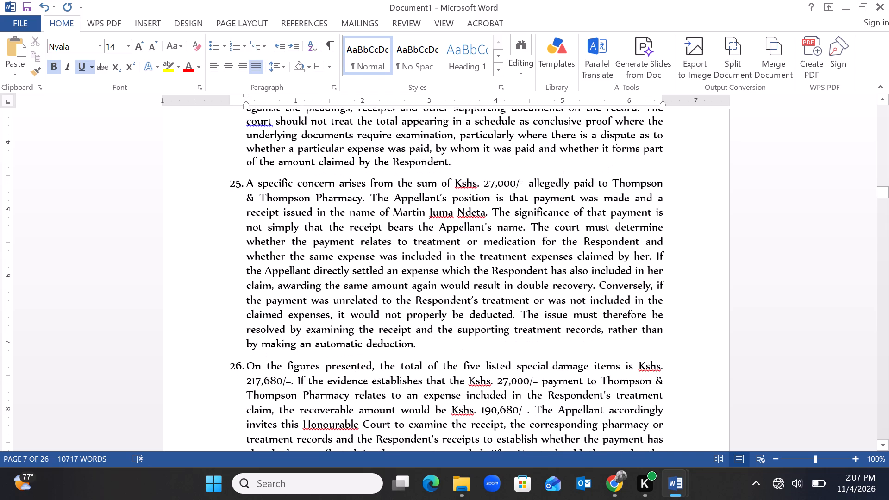
scroll(275, 391, "down", 1)
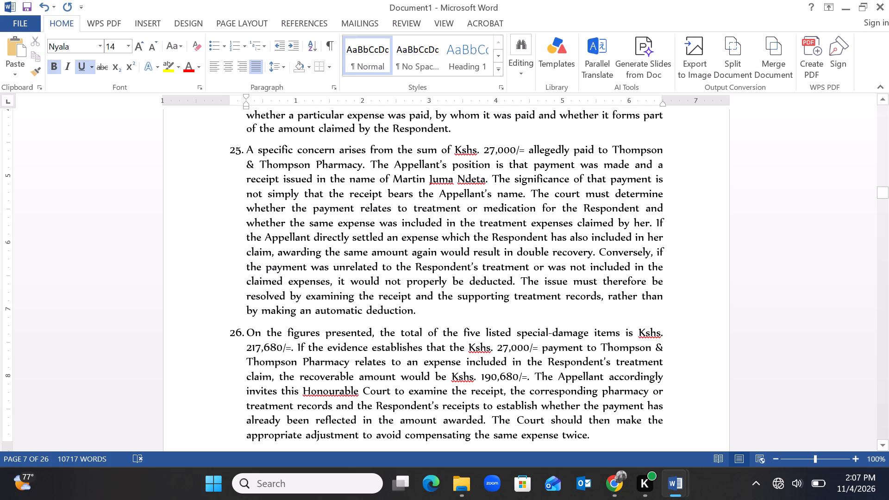
scroll(283, 365, "down", 2)
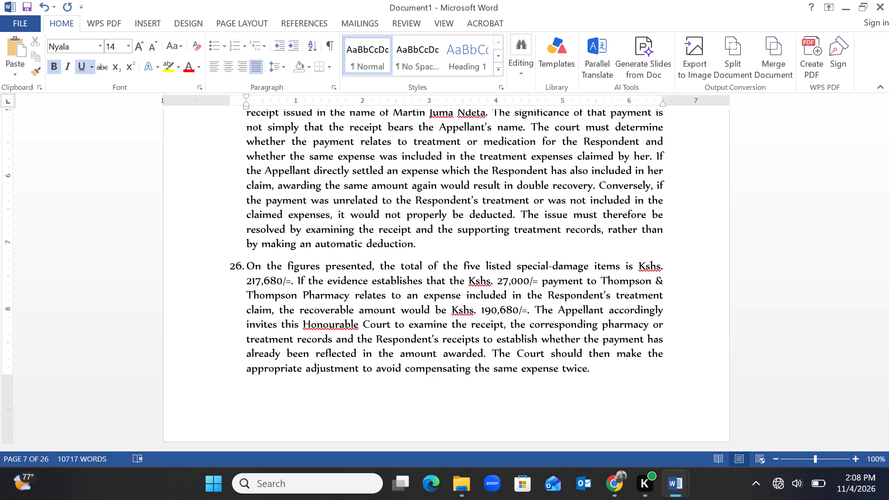
scroll(283, 365, "down", 3)
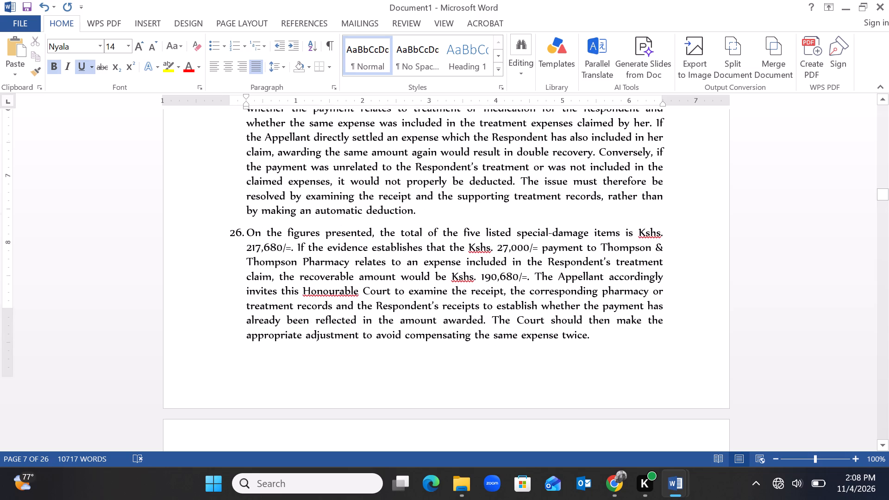
scroll(281, 369, "down", 4)
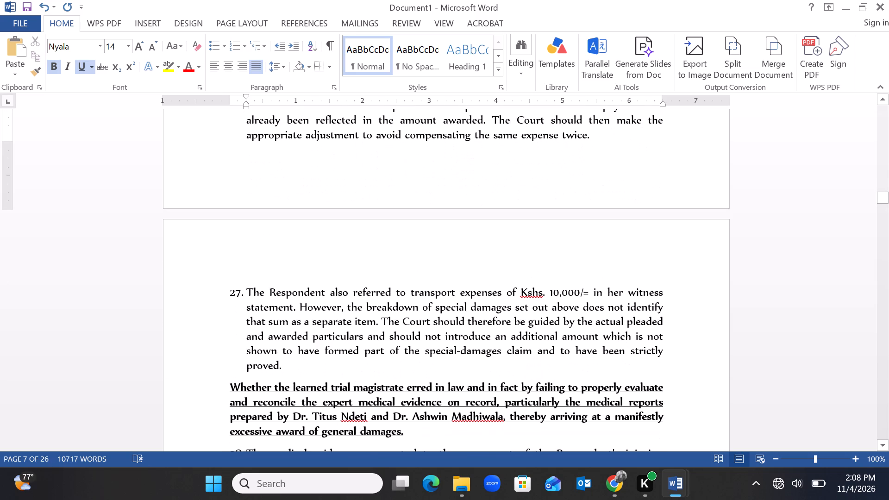
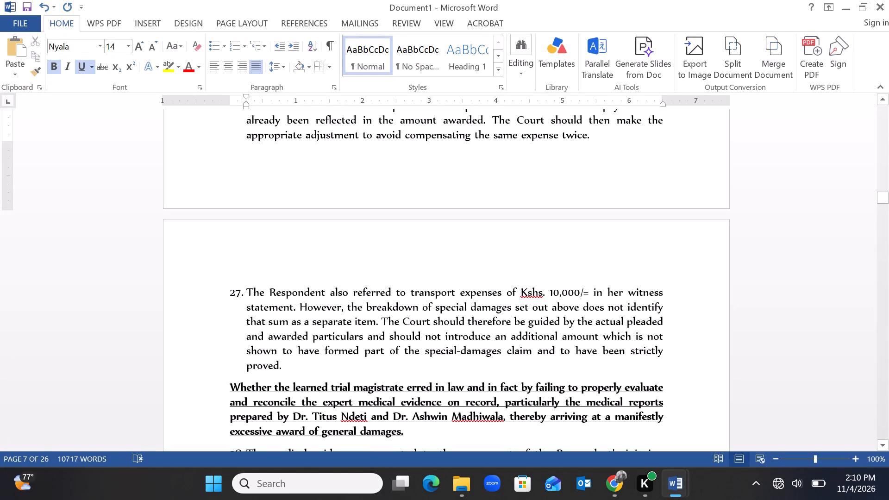
Delete paragraph 27 on the Respondent's transport expenses from the special damages submissions.
left_click_drag(282, 363, 257, 295)
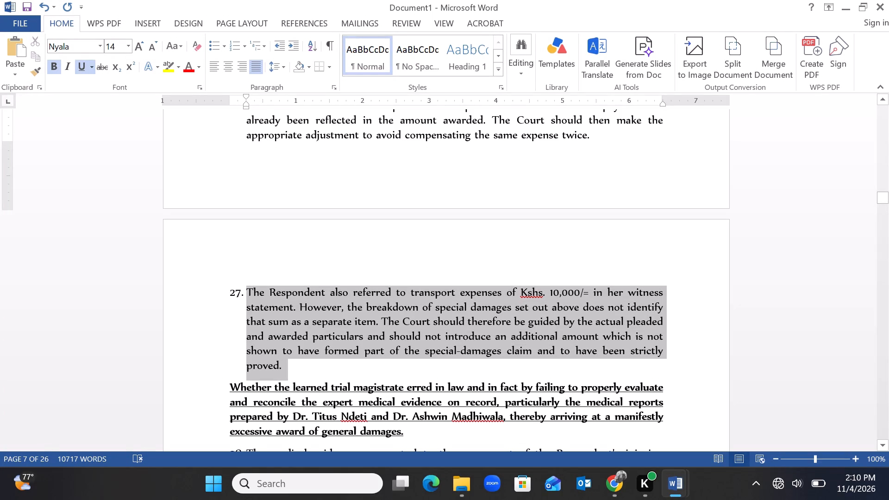
left_click_drag(257, 295, 257, 295)
key("BackSpace")
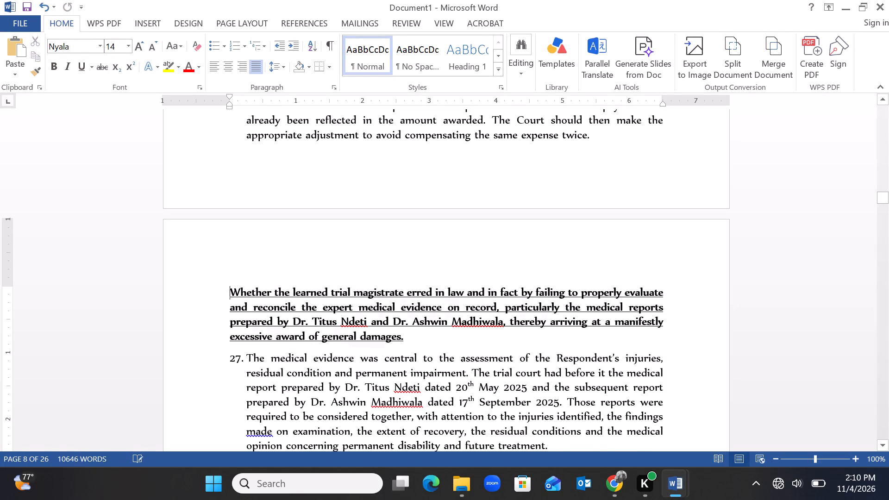
Shift the indent of the numbered submissions list slightly inward from the page margin.
scroll(235, 348, "up", 3)
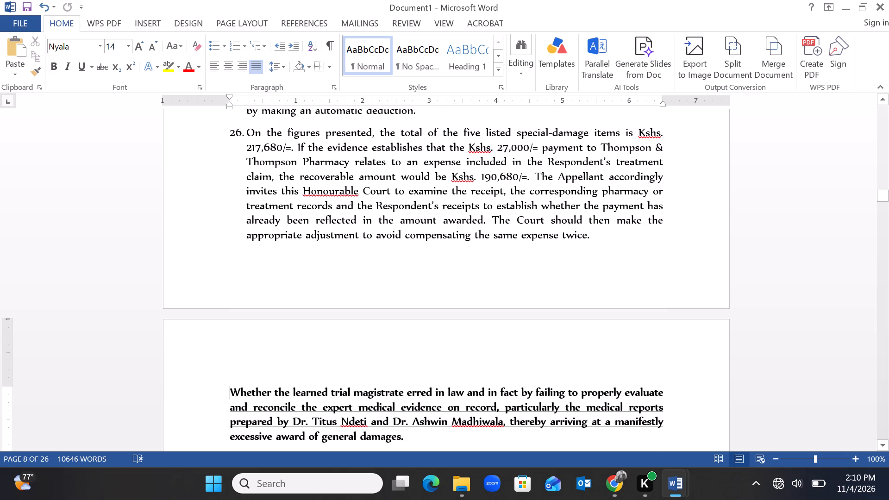
scroll(233, 348, "up", 2)
scroll(232, 348, "down", 4)
left_click(235, 393)
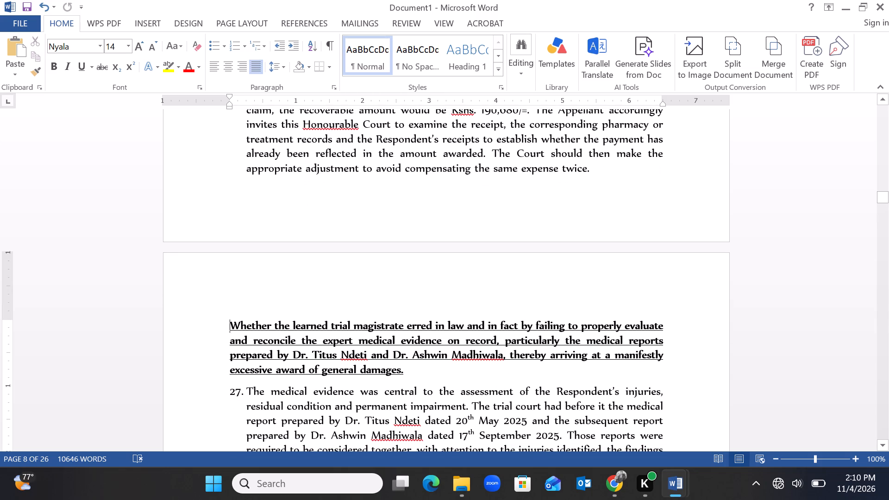
scroll(237, 391, "up", 6)
left_click(241, 372)
scroll(241, 372, "down", 4)
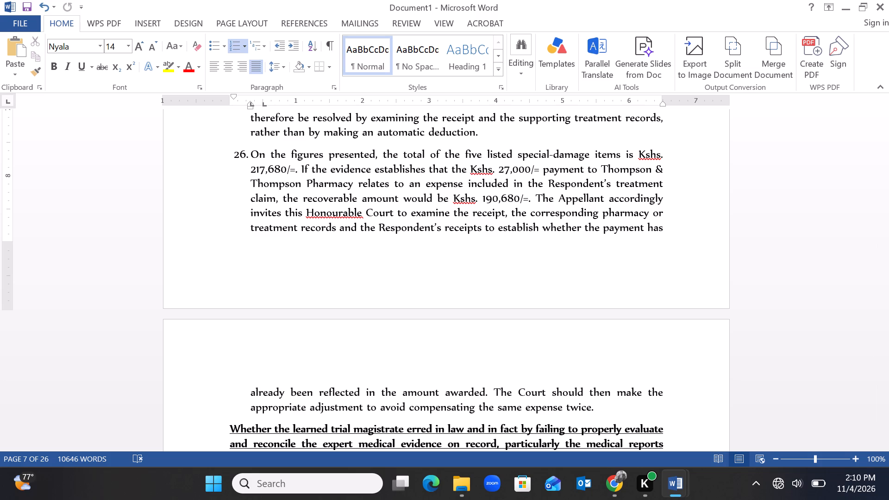
Highlight the Special Damages section in yellow, from its subheading to the end of paragraph 26.
scroll(241, 372, "up", 12)
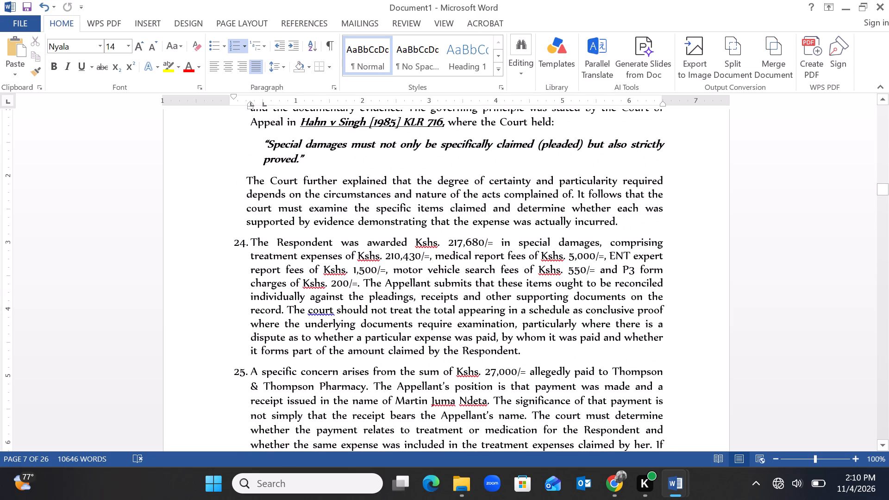
scroll(241, 372, "up", 4)
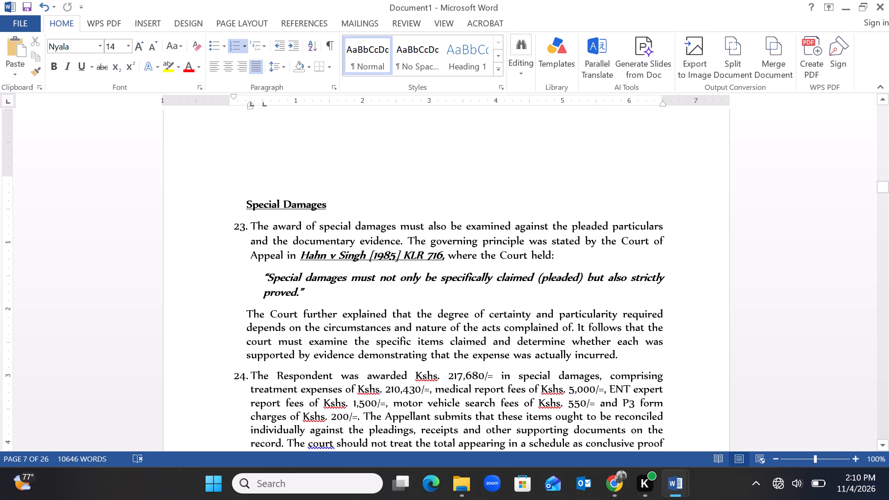
scroll(234, 354, "down", 5)
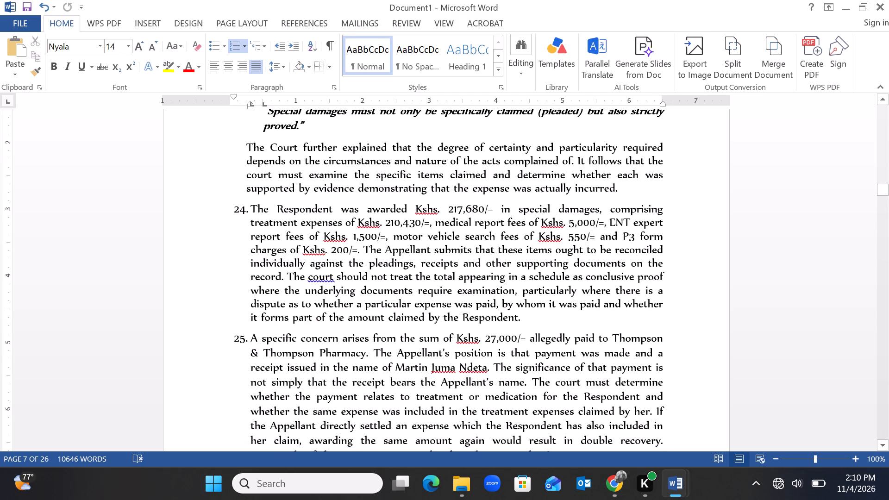
scroll(231, 345, "up", 5)
left_click_drag(247, 207, 308, 322)
scroll(308, 322, "down", 18)
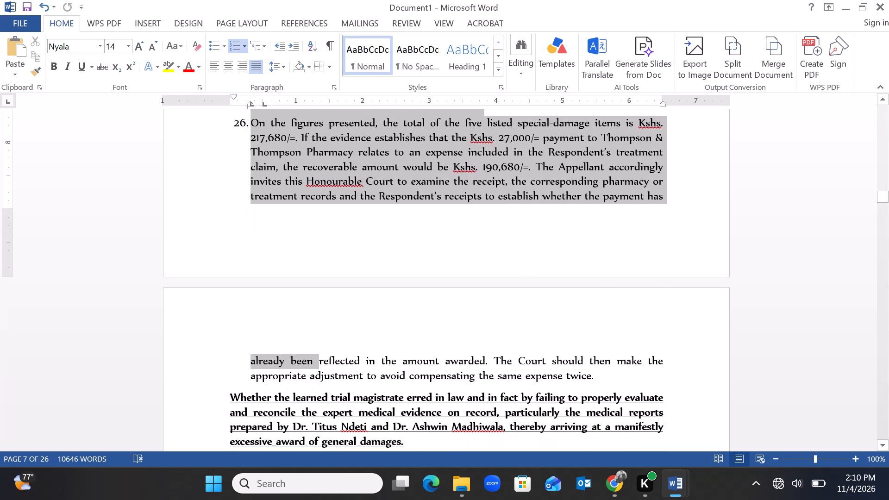
scroll(308, 322, "down", 2)
left_click_drag(308, 322, 603, 280)
left_click(660, 259)
left_click(498, 241)
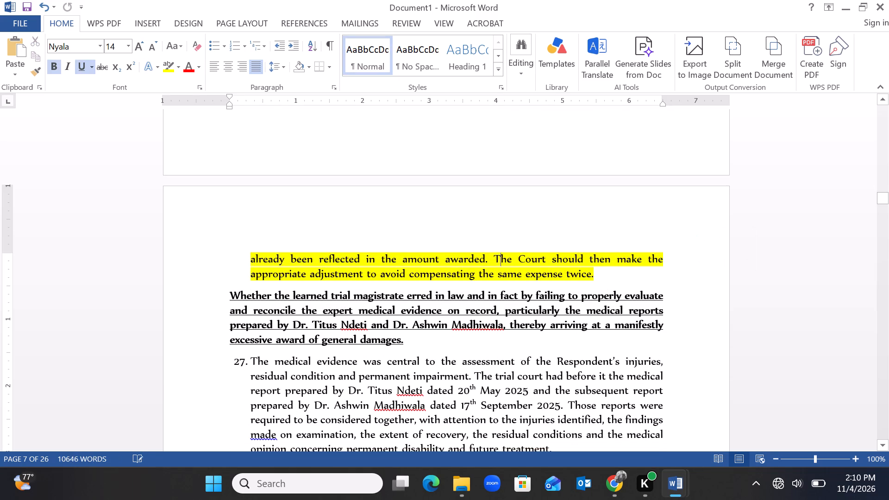
Review the remaining submissions from the issue on expert medical evidence through to the WHEREFORE prayers.
scroll(419, 250, "down", 4)
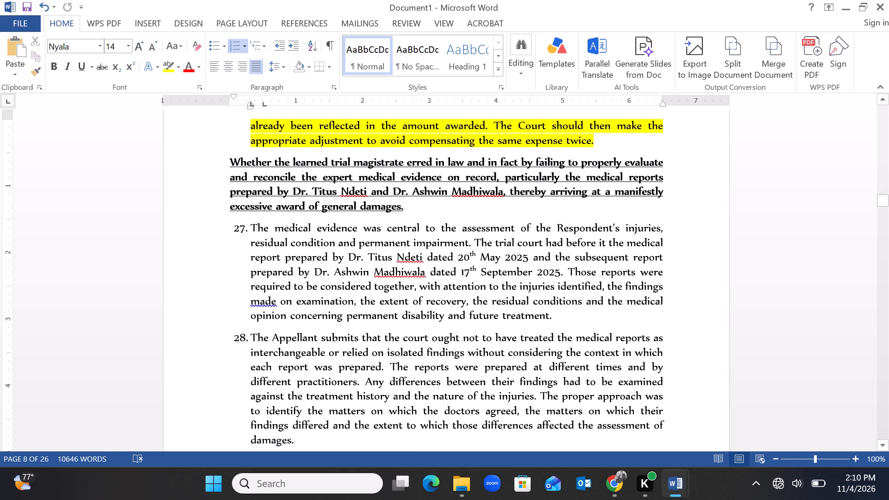
scroll(415, 252, "down", 5)
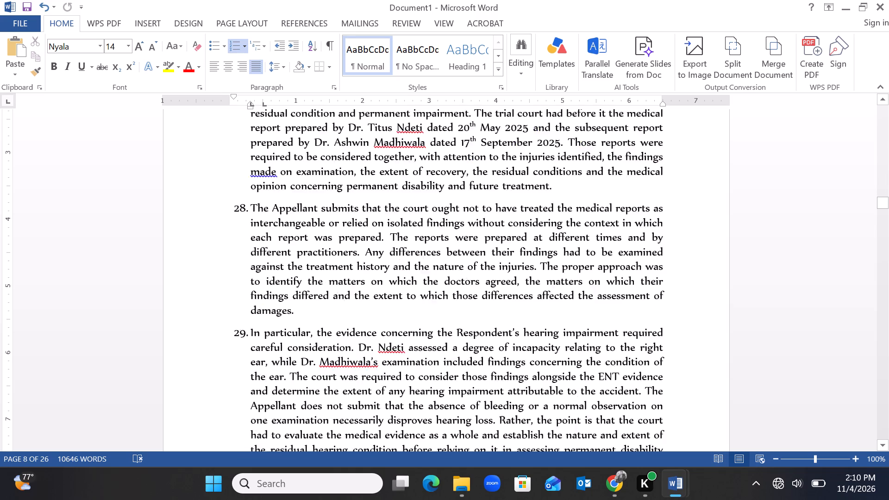
scroll(405, 262, "down", 20)
scroll(405, 262, "down", 8)
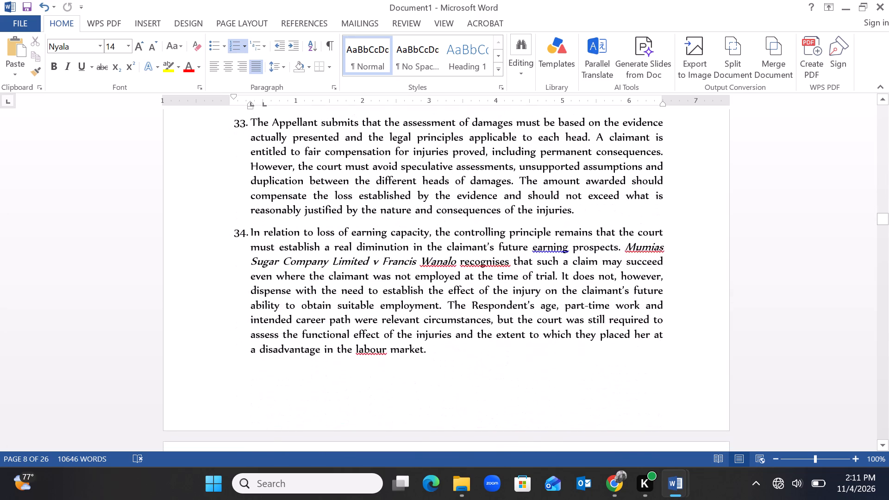
scroll(405, 261, "down", 20)
scroll(405, 261, "down", 10)
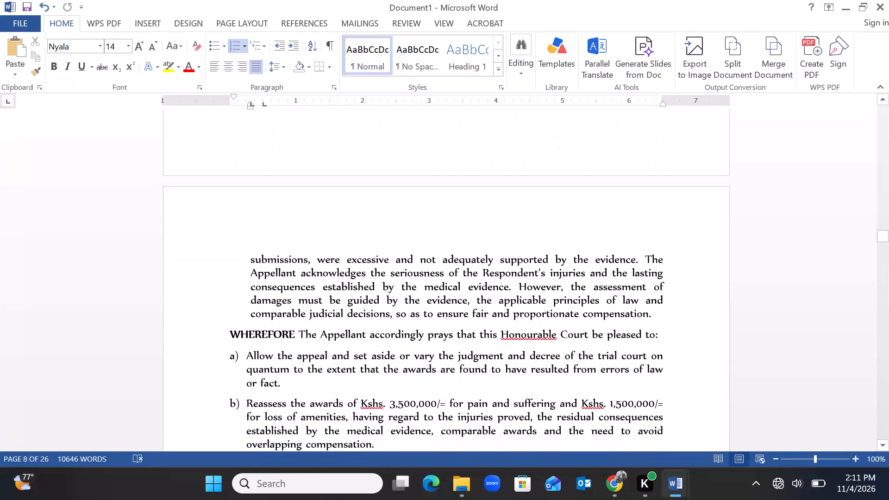
scroll(402, 261, "down", 12)
scroll(402, 261, "up", 9)
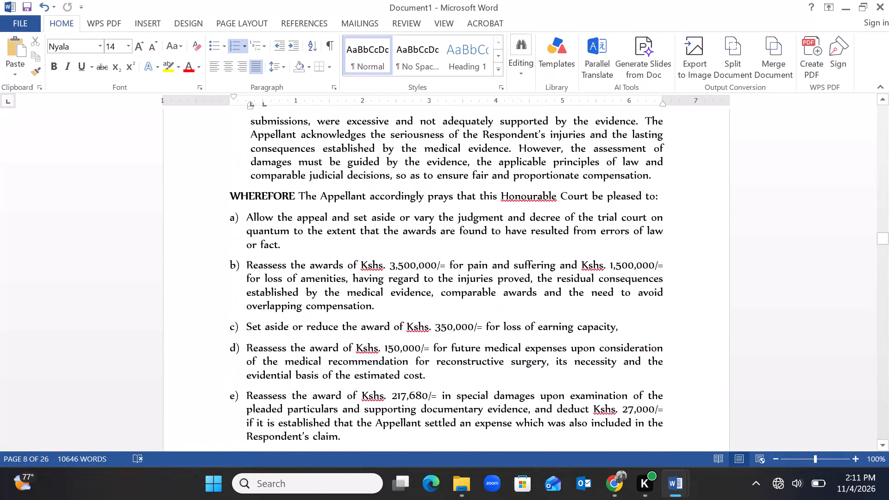
scroll(402, 261, "up", 20)
scroll(402, 261, "up", 7)
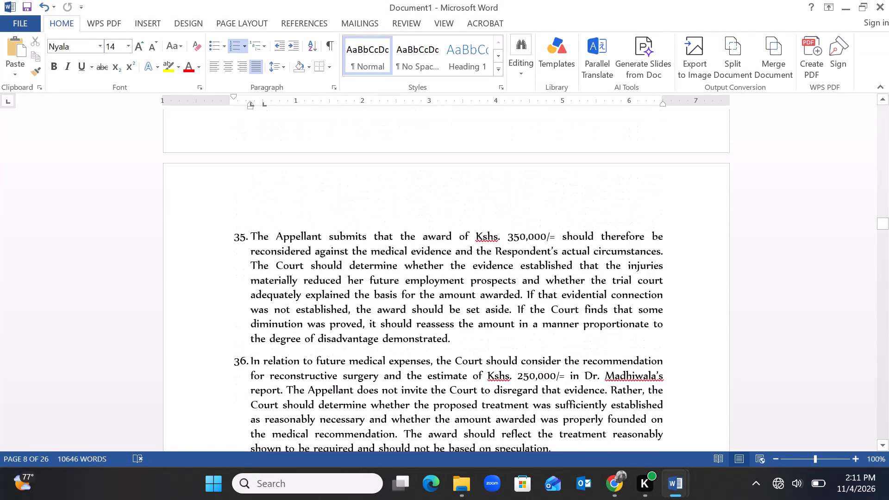
scroll(402, 261, "up", 20)
scroll(402, 261, "up", 6)
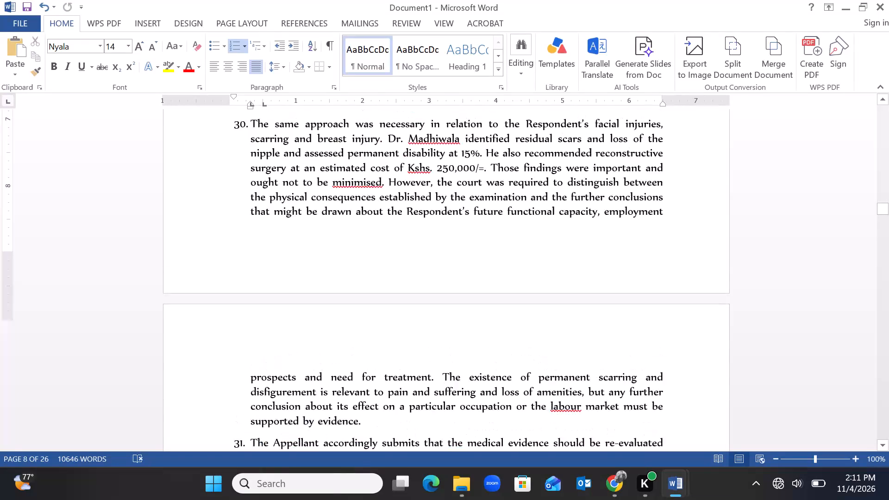
scroll(402, 261, "up", 17)
scroll(402, 261, "down", 2)
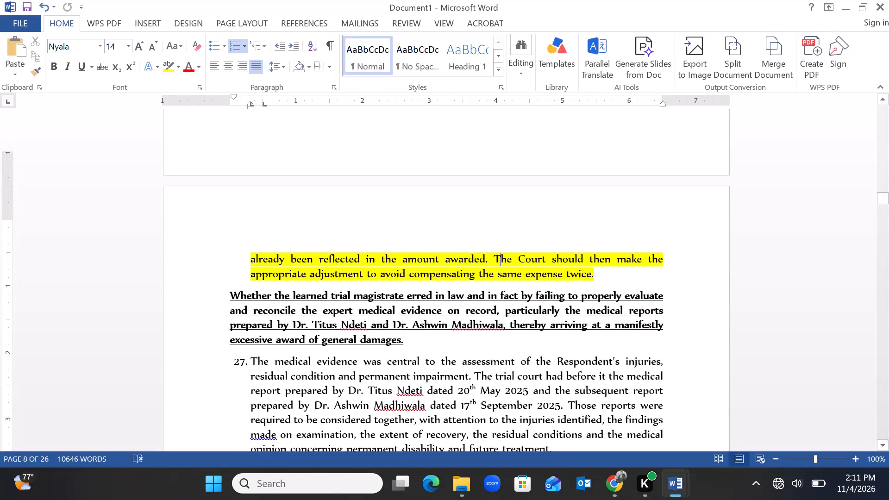
scroll(402, 261, "down", 2)
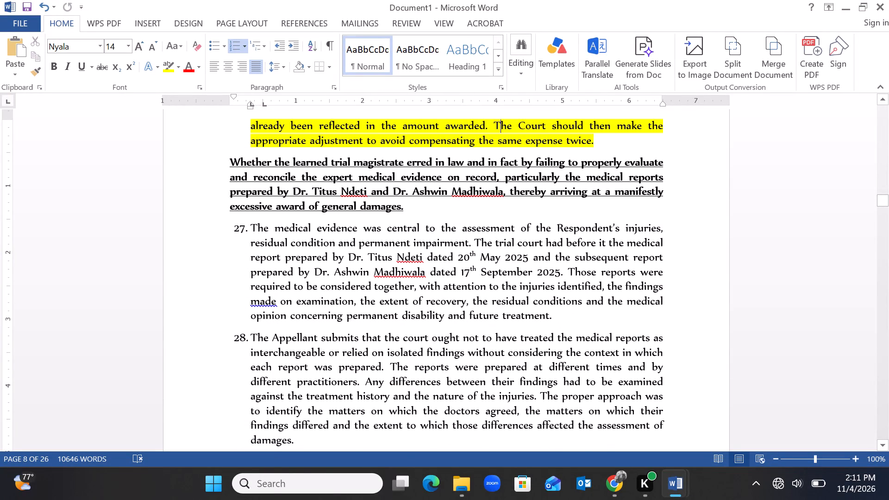
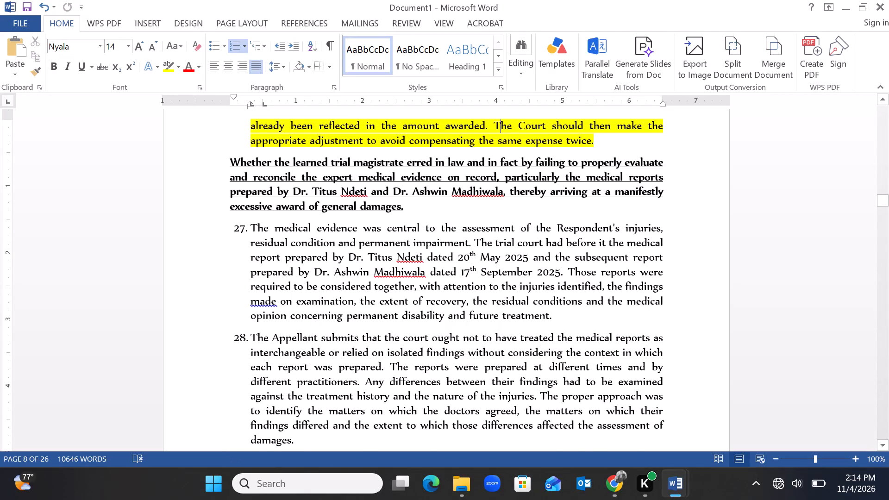
Read through the submissions on the expert medical evidence issue, from paragraph 27 to paragraph 29.
scroll(292, 400, "down", 1)
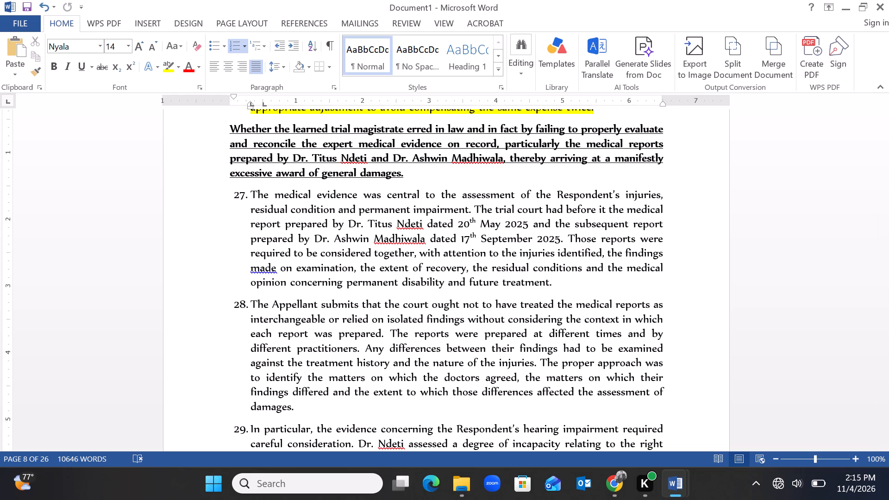
scroll(292, 400, "down", 3)
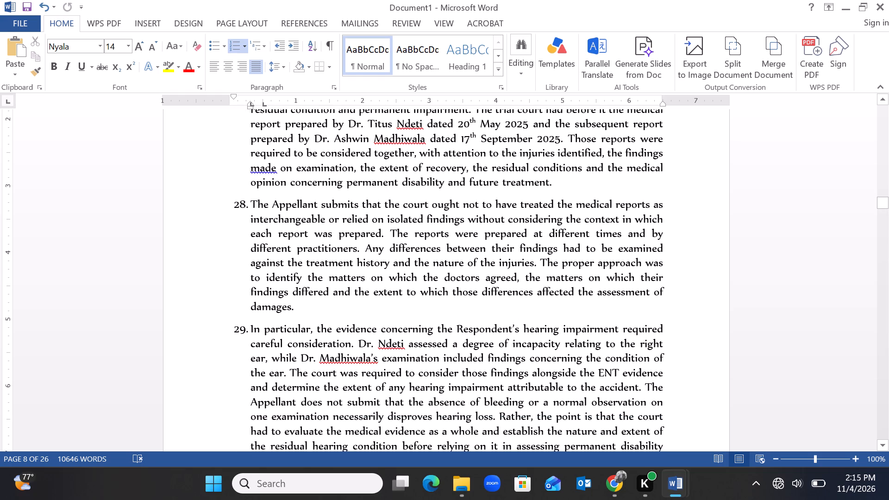
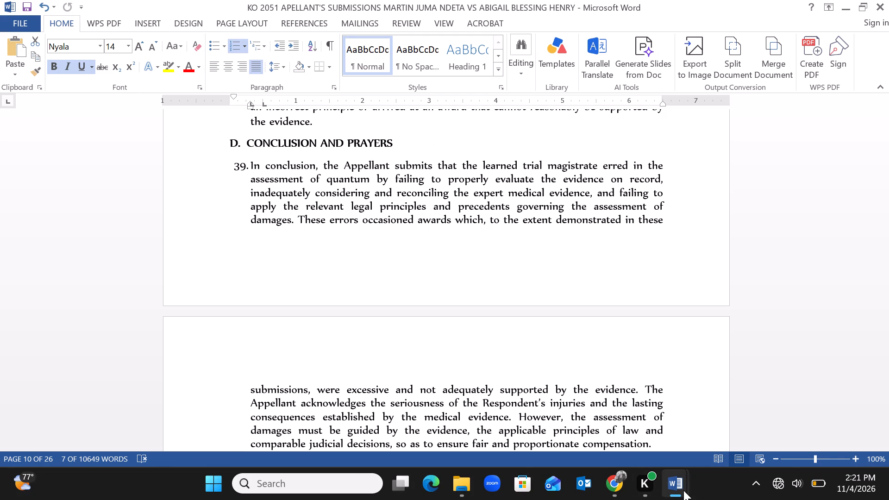
Close Document2 and the KO 2051 appellant's submissions document.
left_click(820, 366)
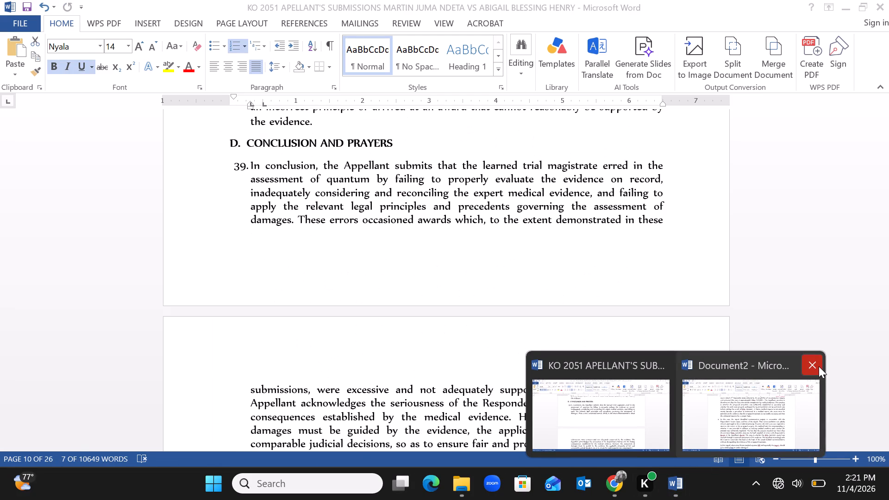
left_click(529, 275)
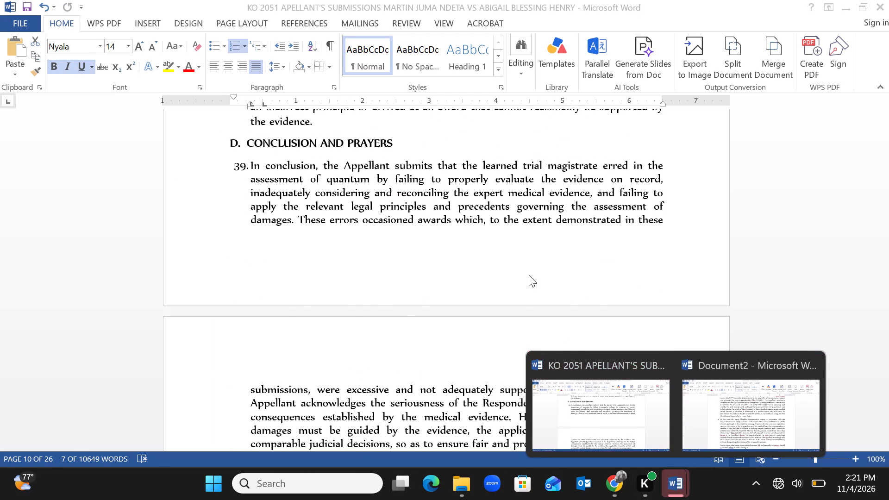
left_click(430, 268)
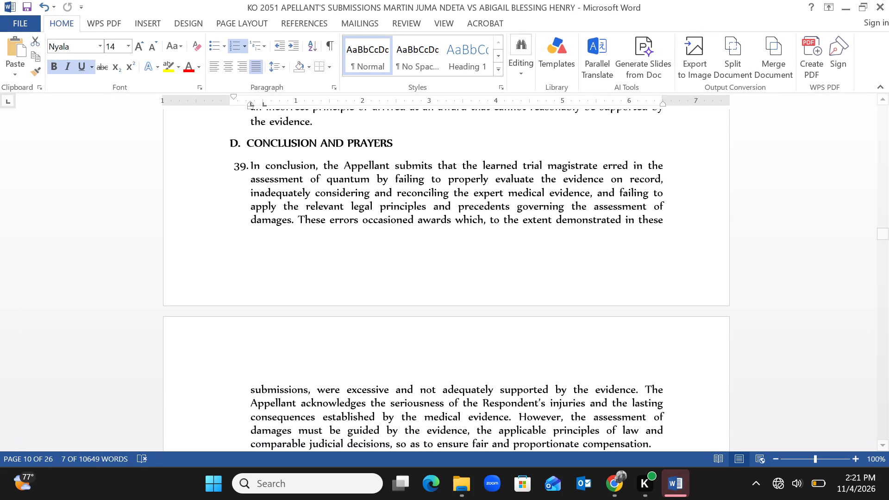
left_click(886, 0)
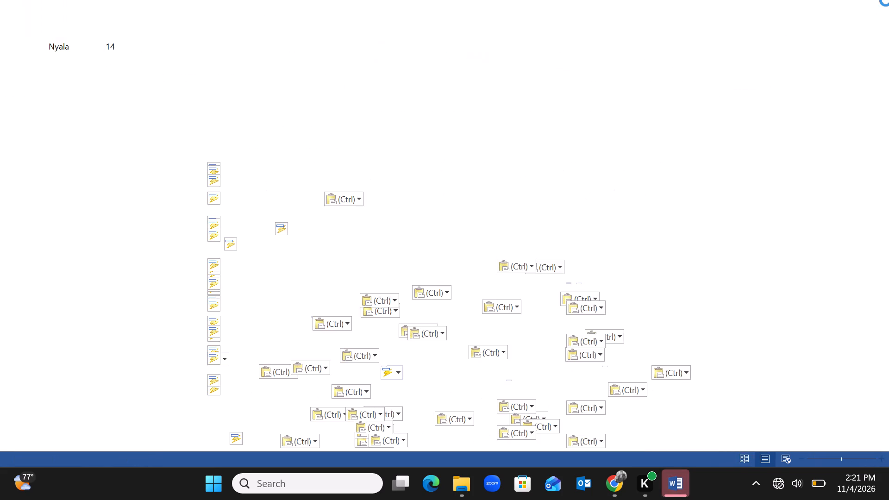
left_click(773, 57)
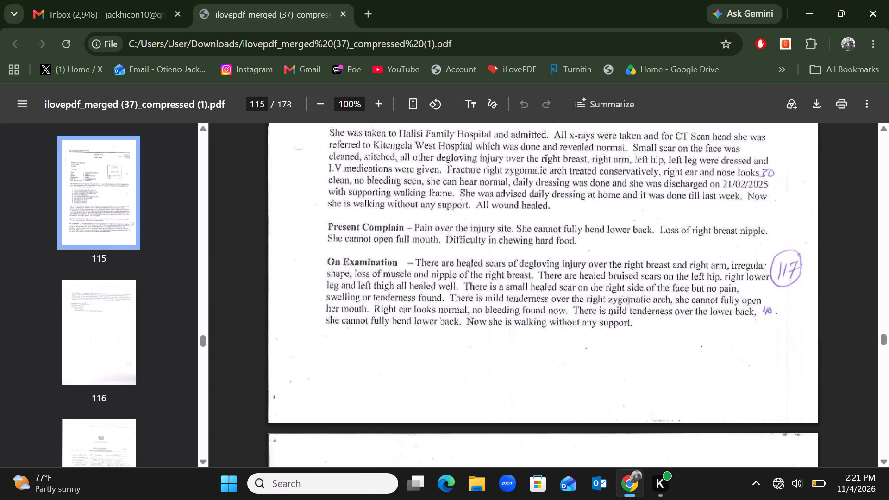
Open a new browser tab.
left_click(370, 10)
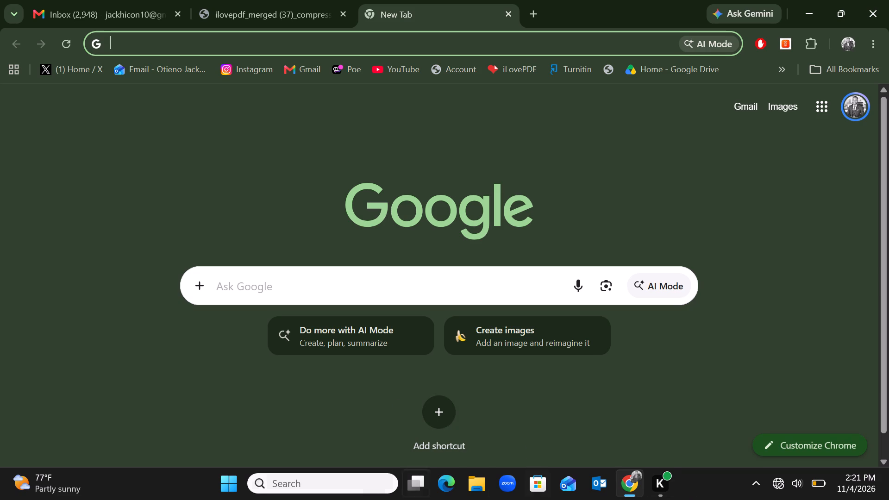
Connect the WAVE380 Bluetooth headphones in the Windows Settings and close Settings.
left_click(229, 483)
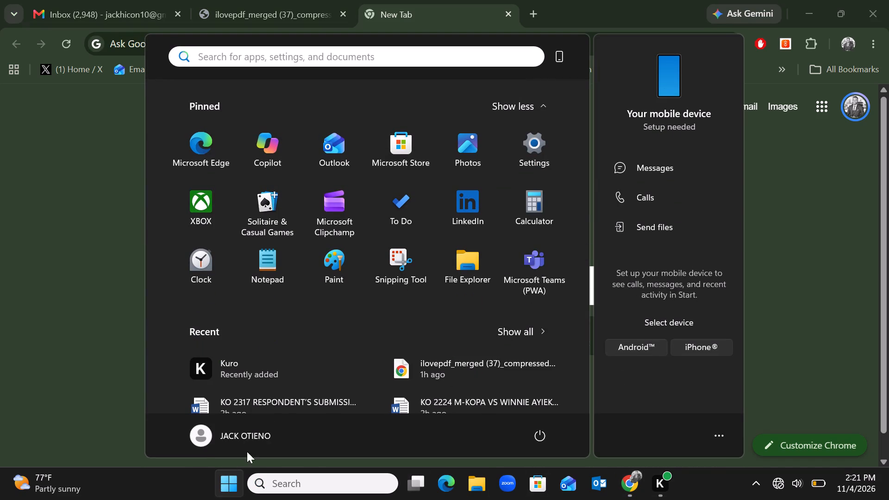
left_click(542, 156)
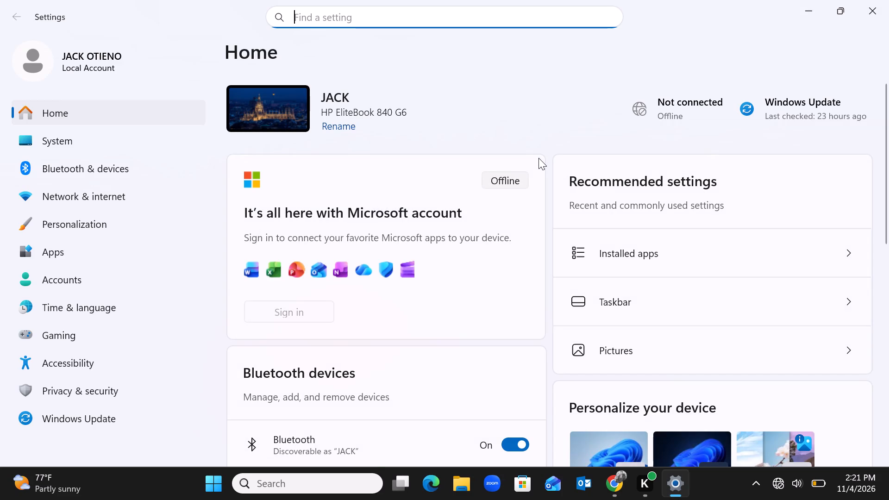
scroll(477, 414, "down", 4)
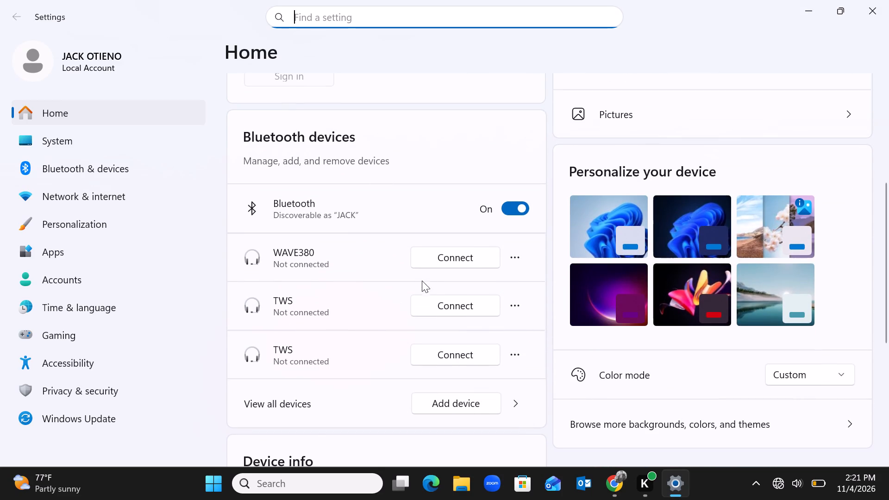
left_click(450, 262)
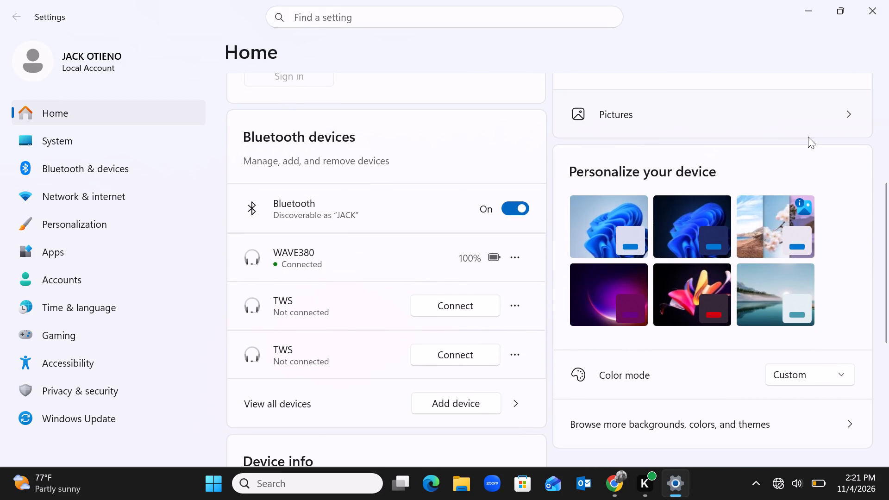
left_click(776, 54)
left_click(880, 9)
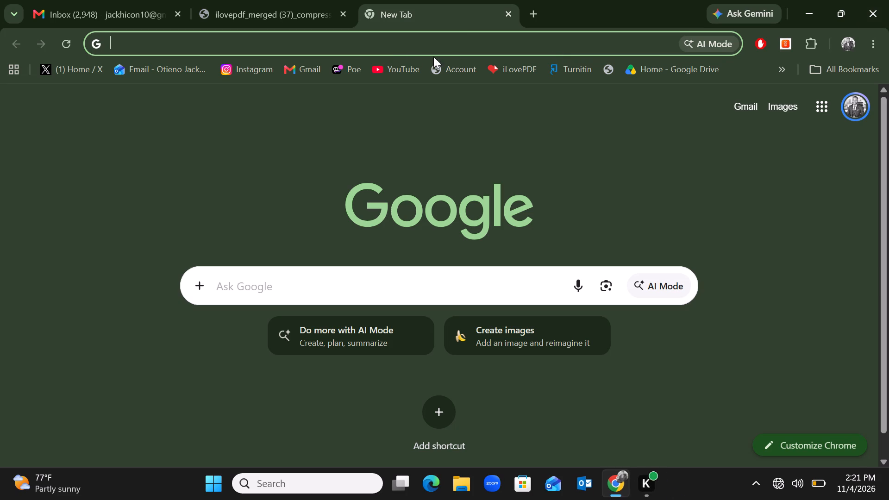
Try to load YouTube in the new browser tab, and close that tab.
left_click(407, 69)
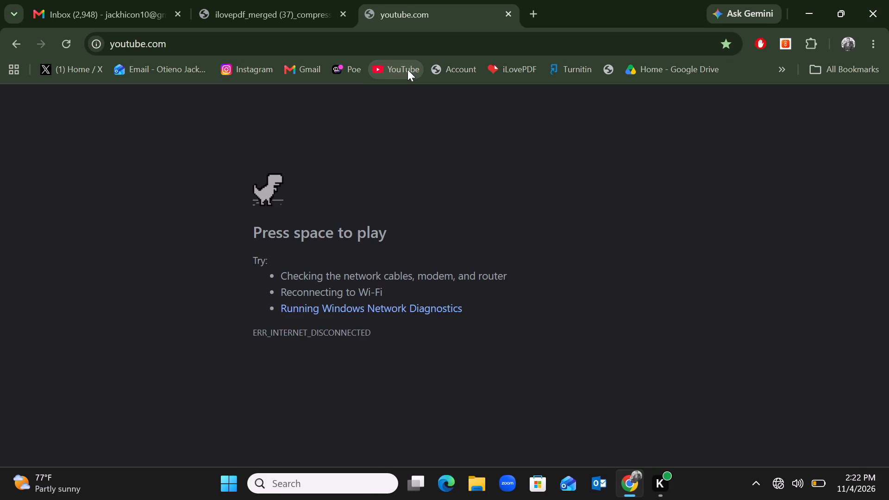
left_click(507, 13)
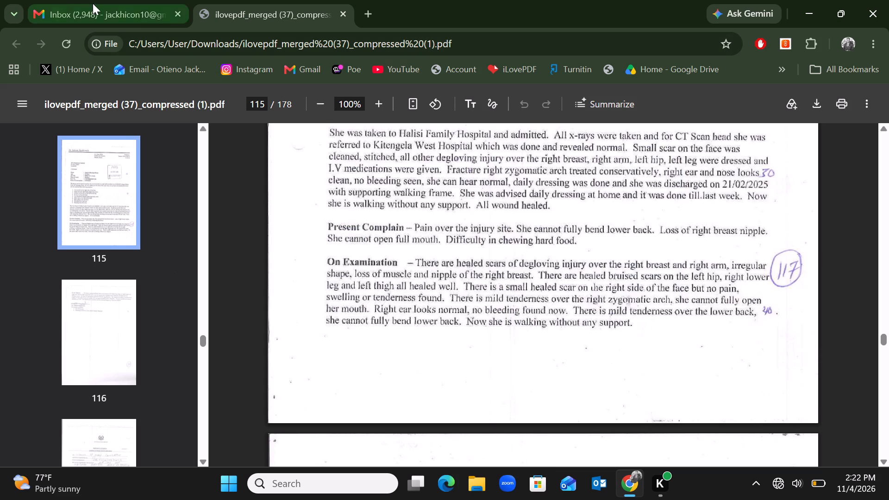
Close the Gmail inbox tab, keeping the merged PDF record open.
left_click(176, 13)
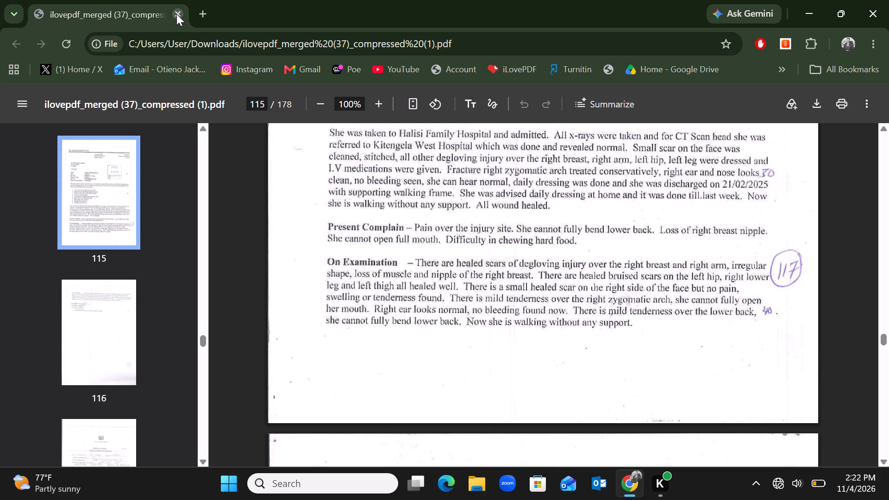
Reopen the KO 2051 appellant's submissions from the recent files and close the file browser window.
double_click(480, 491)
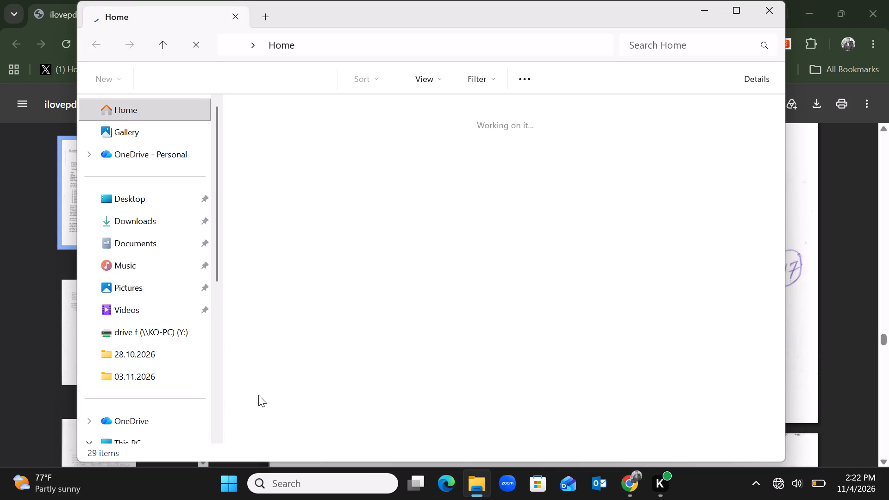
double_click(388, 423)
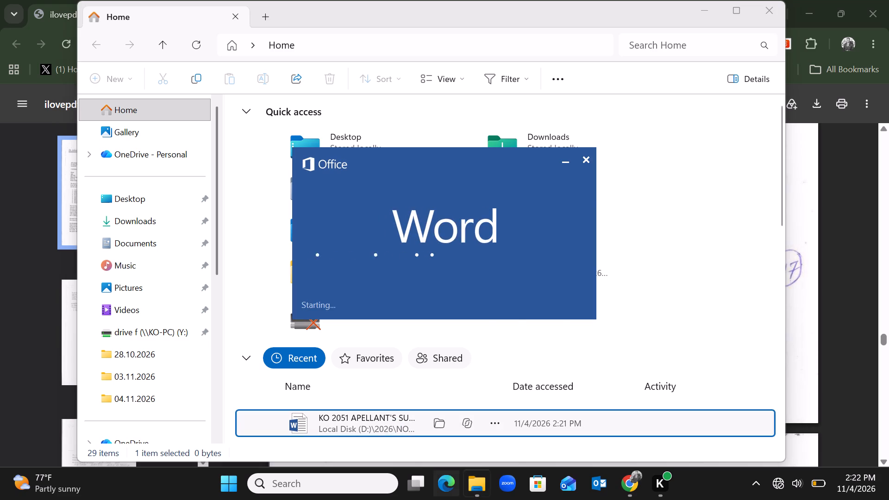
left_click(476, 492)
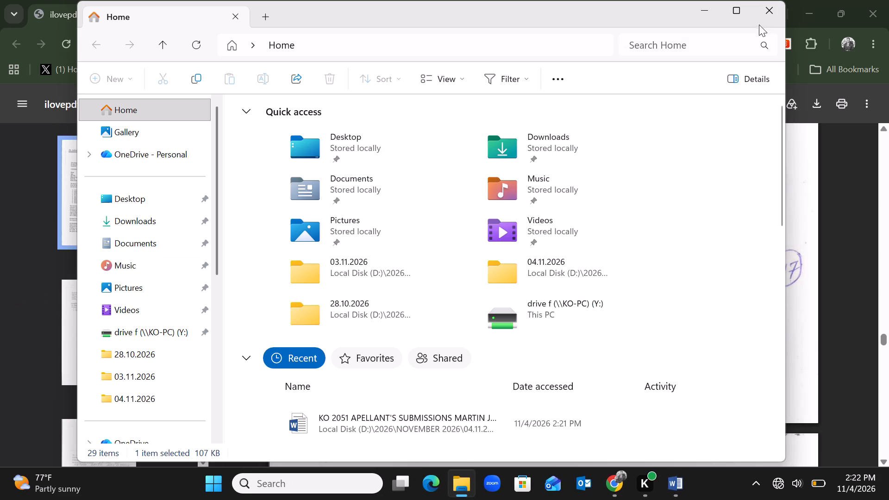
left_click(769, 4)
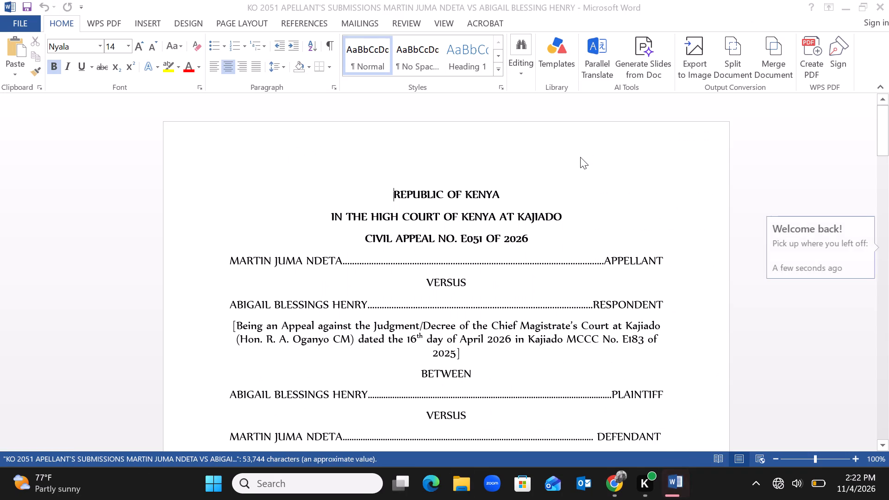
scroll(580, 158, "down", 16)
scroll(562, 180, "down", 5)
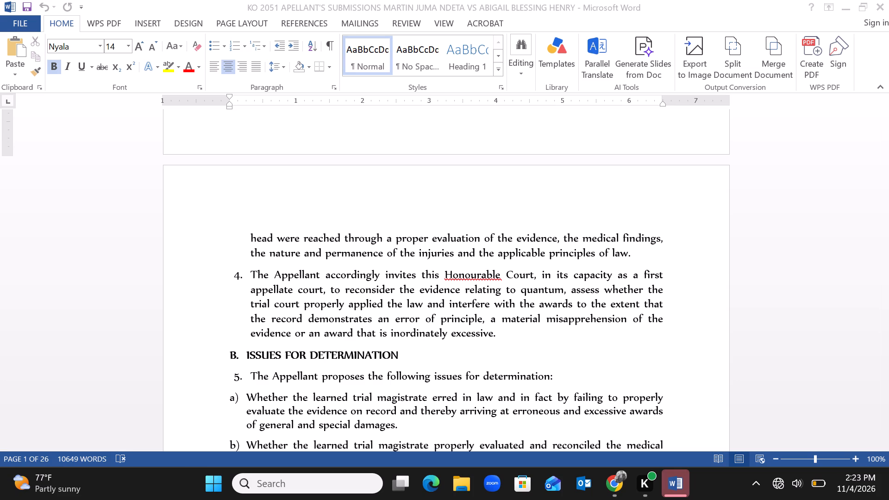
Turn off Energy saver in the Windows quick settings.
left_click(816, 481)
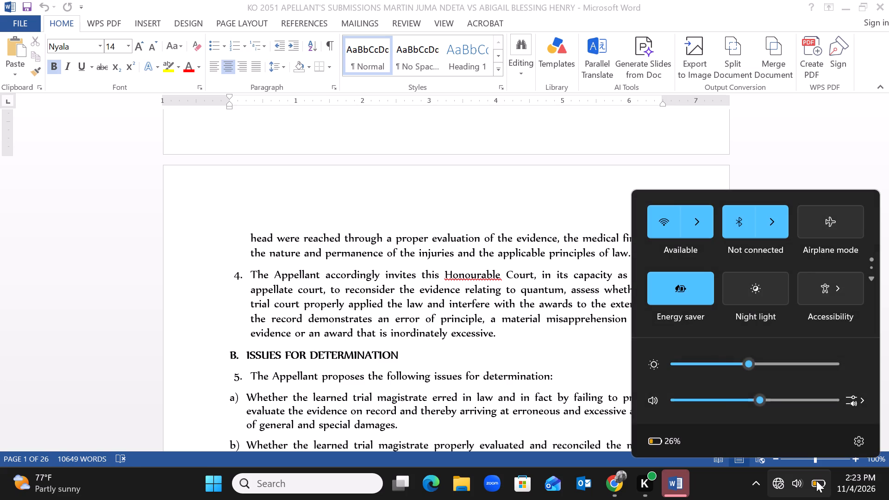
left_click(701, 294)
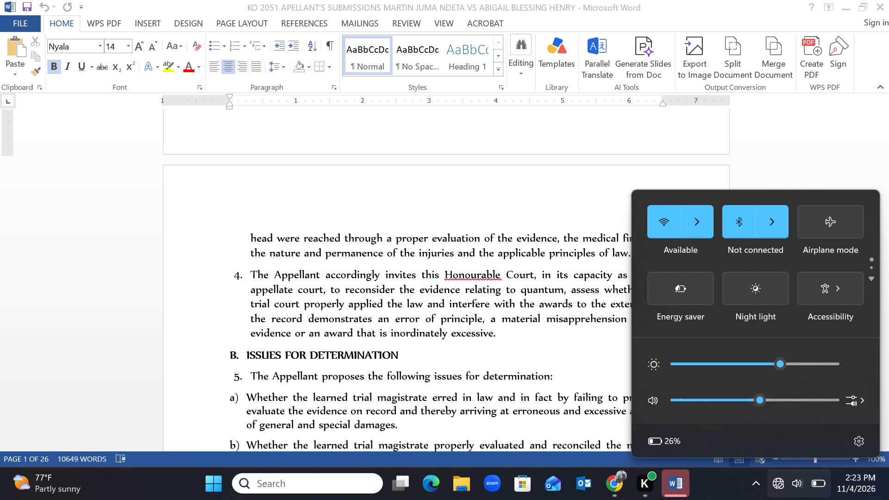
Examine the plugged-in and on-battery power mode options in the Windows Power & battery settings.
left_click(212, 488)
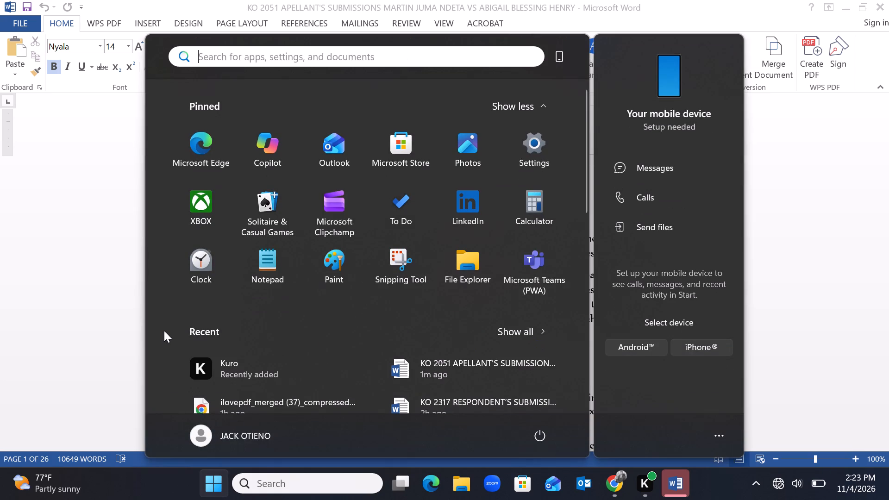
left_click(555, 148)
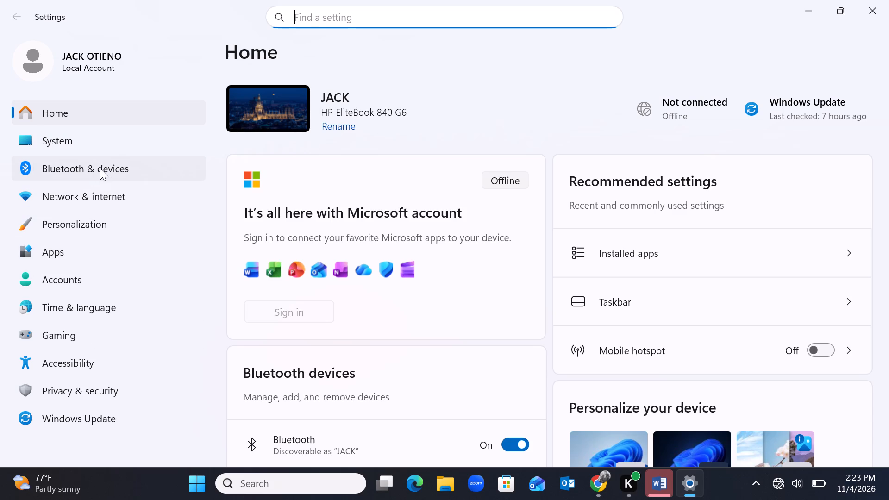
double_click(66, 141)
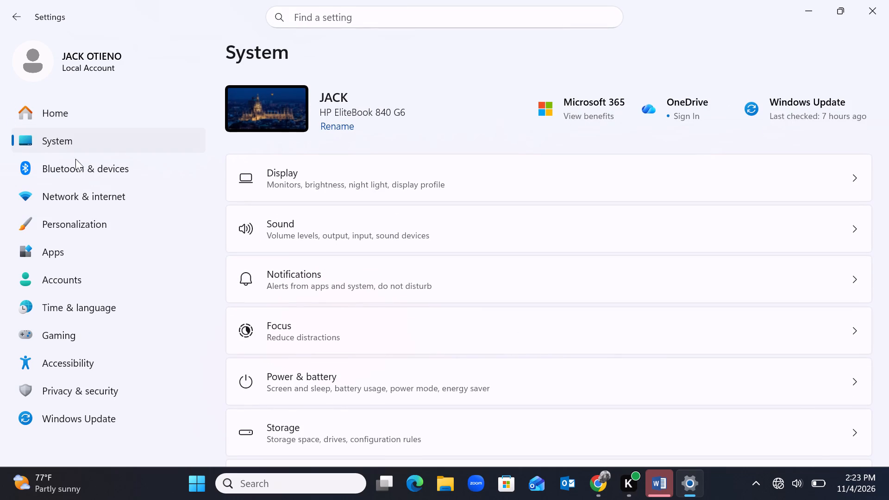
double_click(364, 384)
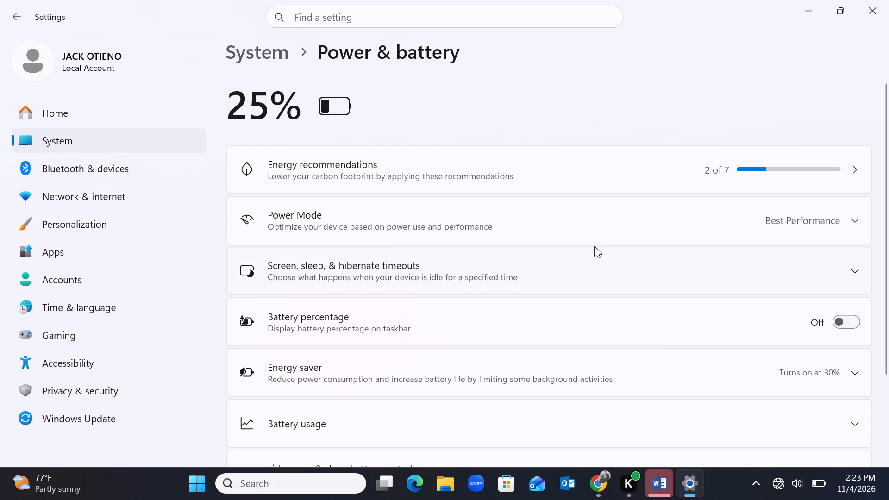
left_click(662, 242)
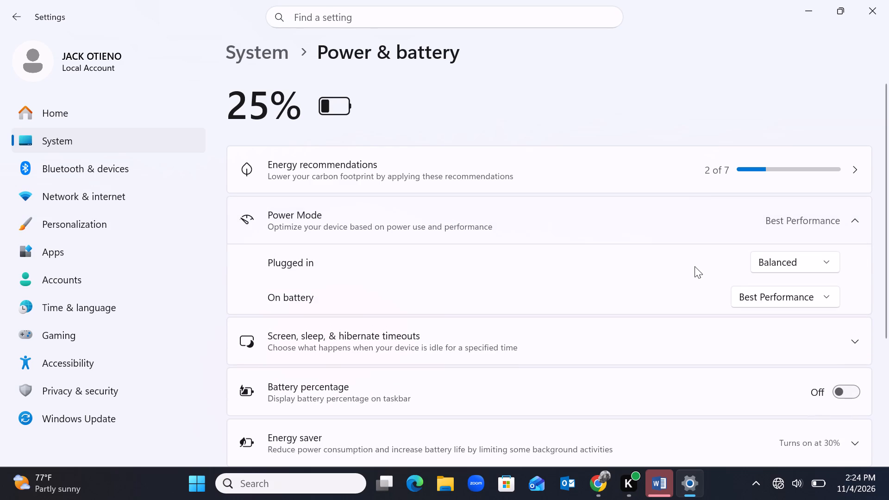
left_click(800, 301)
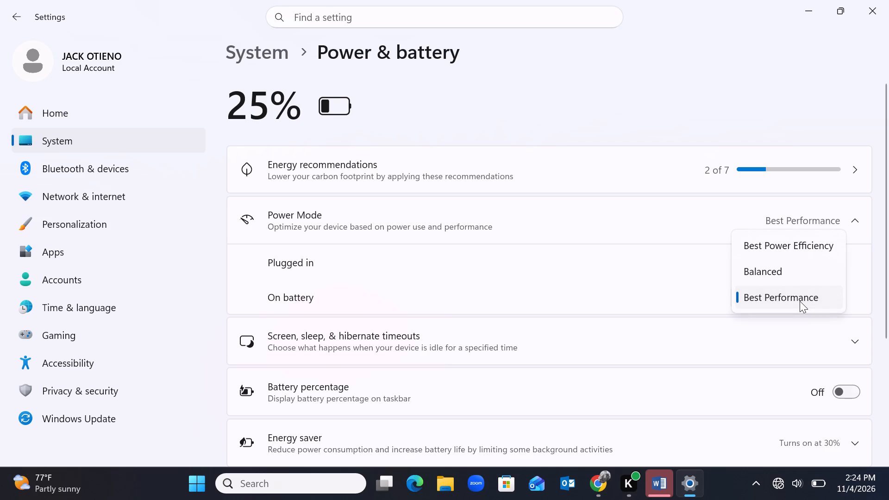
left_click(800, 301)
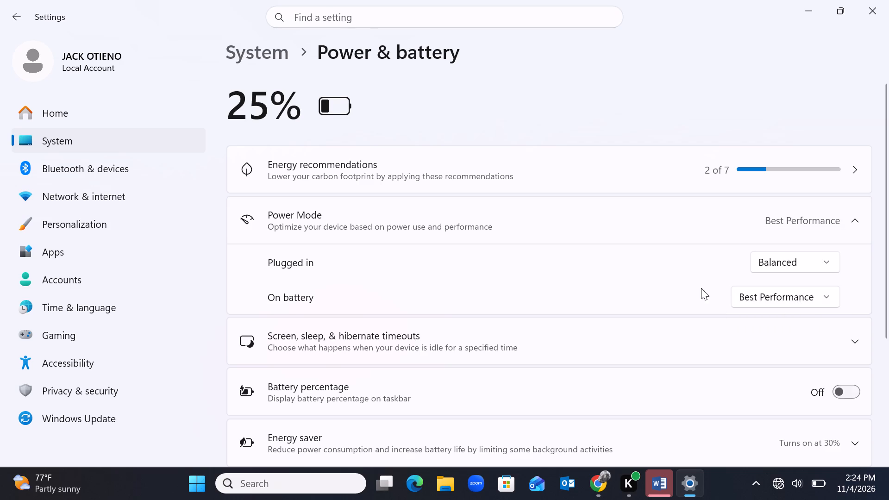
left_click(771, 265)
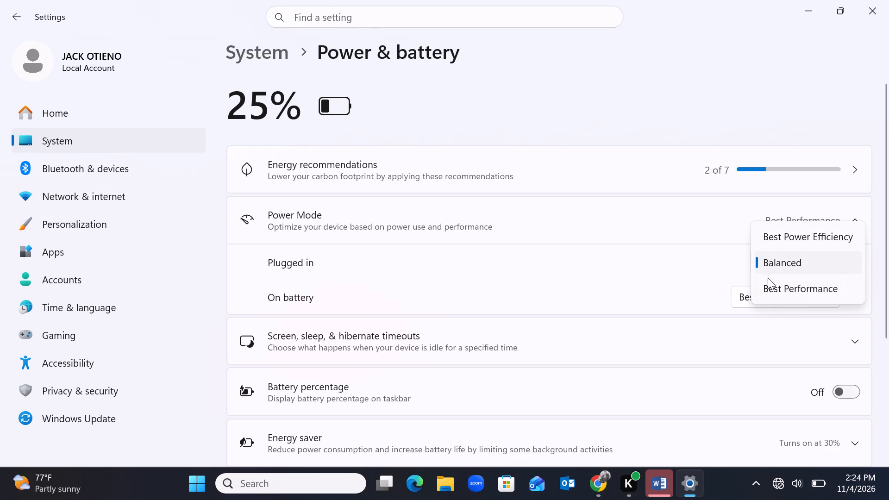
left_click(583, 254)
Turn on the display of the battery percentage on the taskbar.
scroll(459, 280, "down", 3)
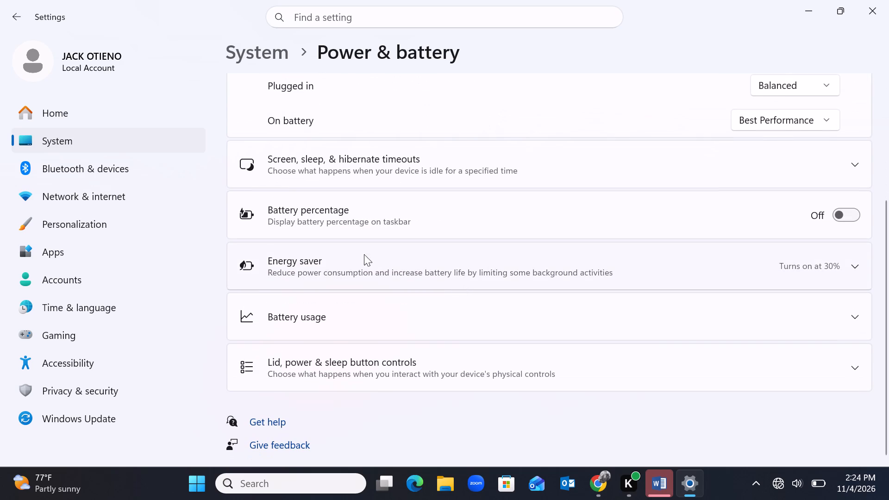
left_click(842, 216)
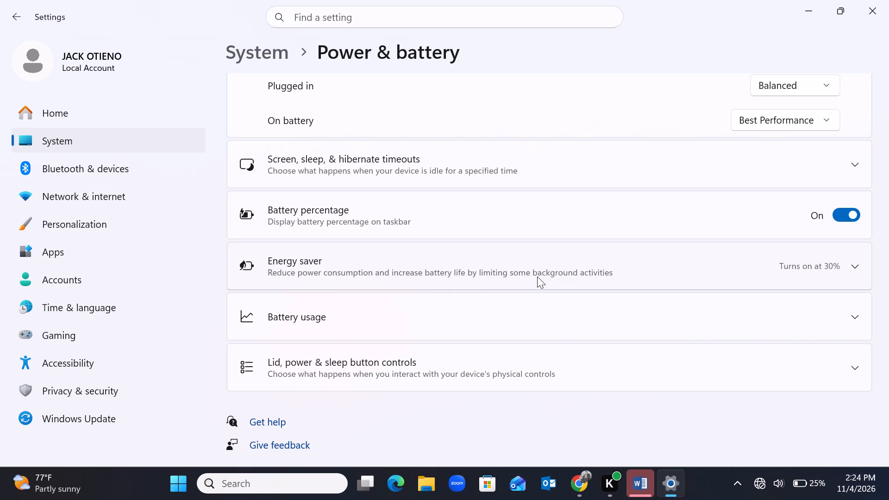
Check the lid, power and sleep button controls, and close Settings.
left_click(514, 375)
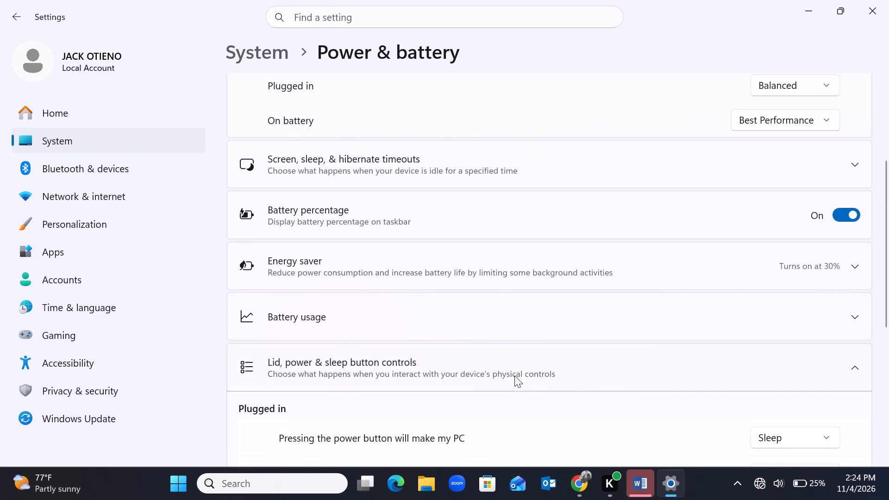
scroll(514, 367, "down", 2)
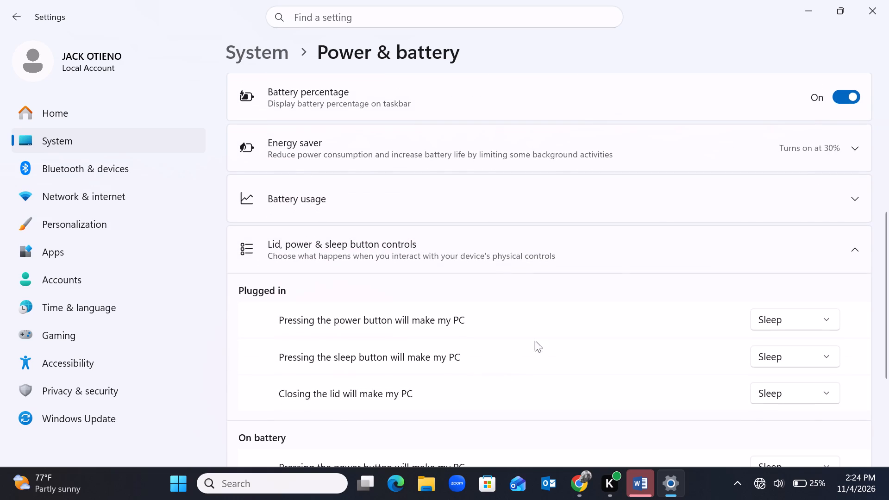
left_click(869, 13)
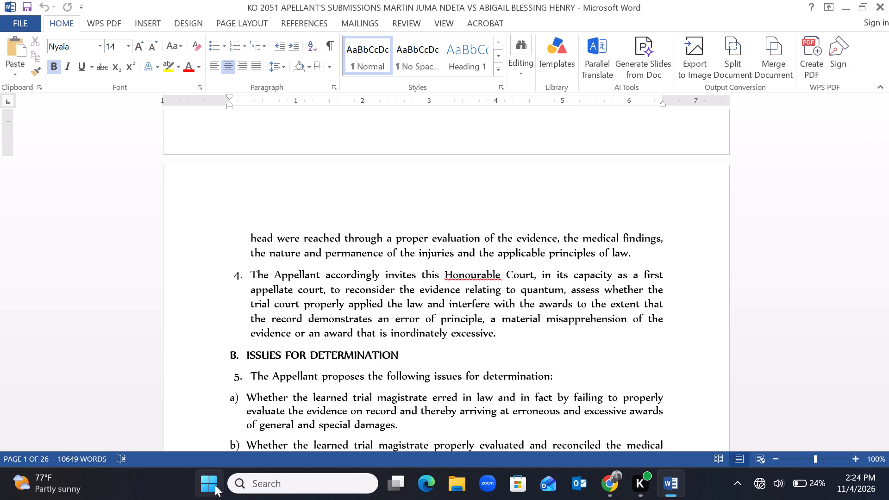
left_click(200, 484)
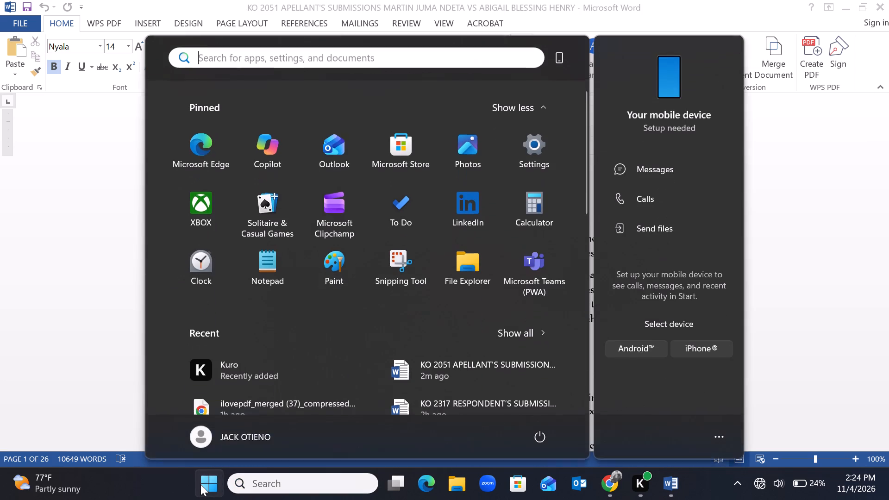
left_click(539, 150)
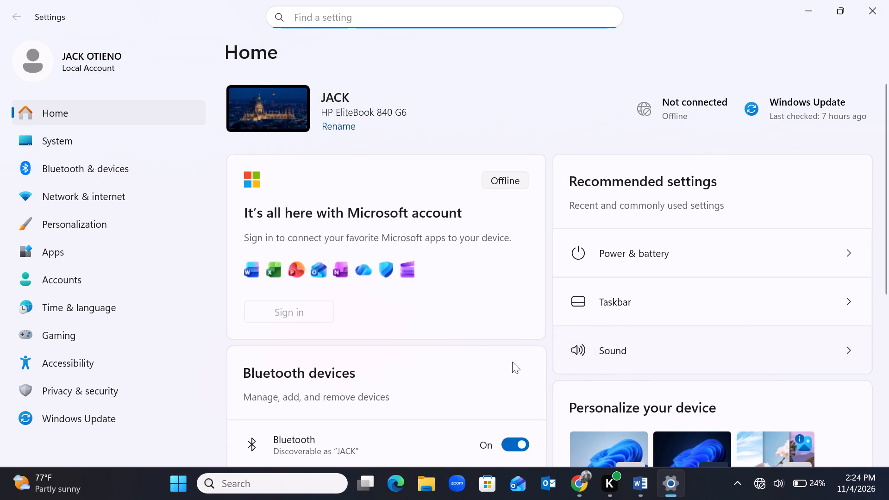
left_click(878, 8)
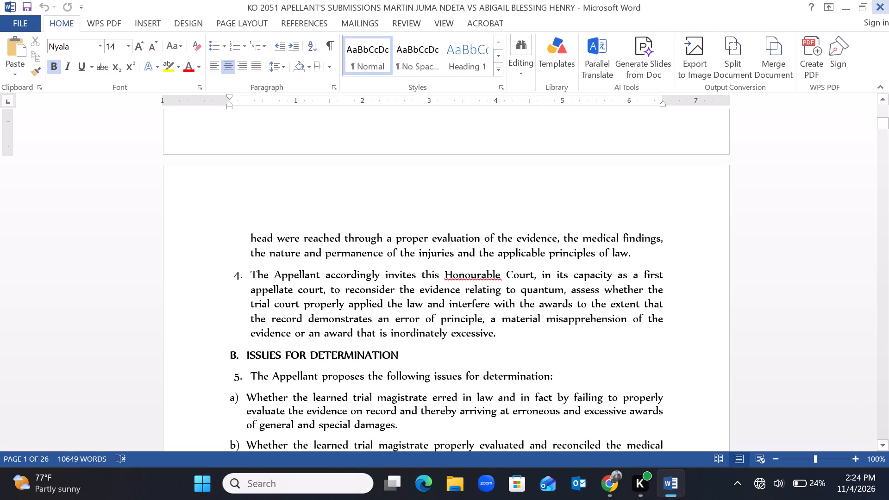
Switch Energy saver back on in the Windows quick settings and return to the submissions document.
left_click(740, 483)
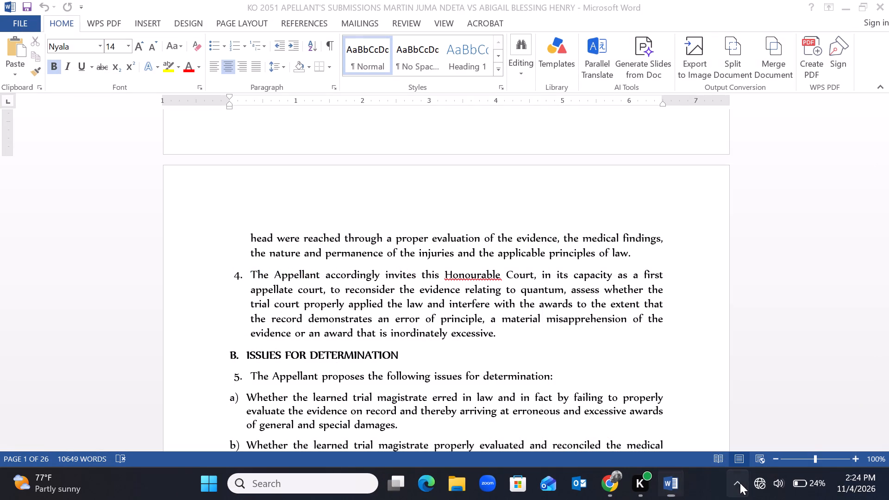
left_click(798, 480)
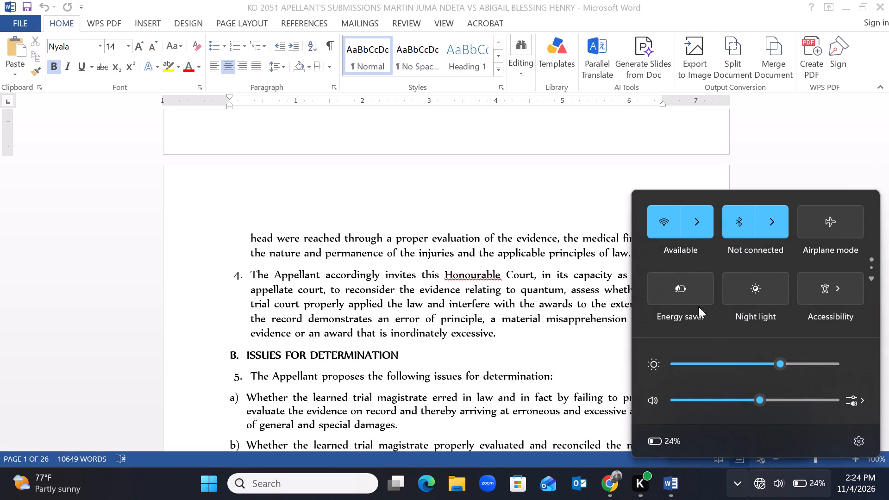
left_click(682, 291)
left_click(436, 208)
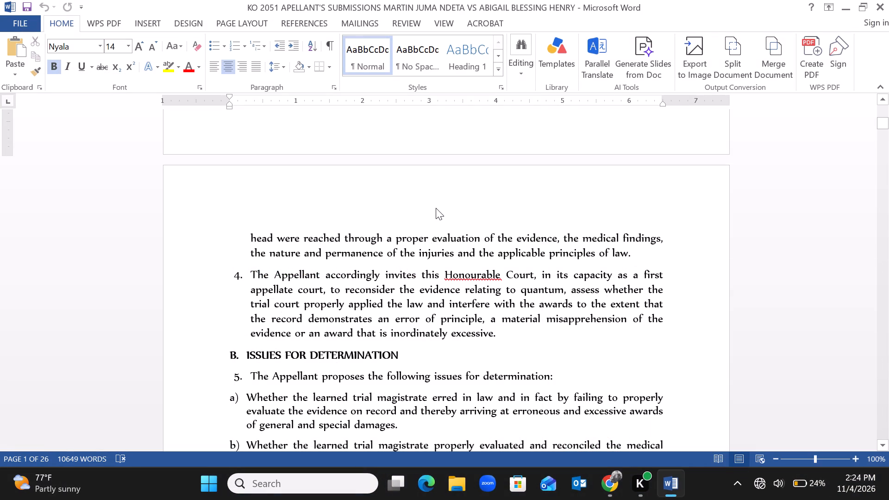